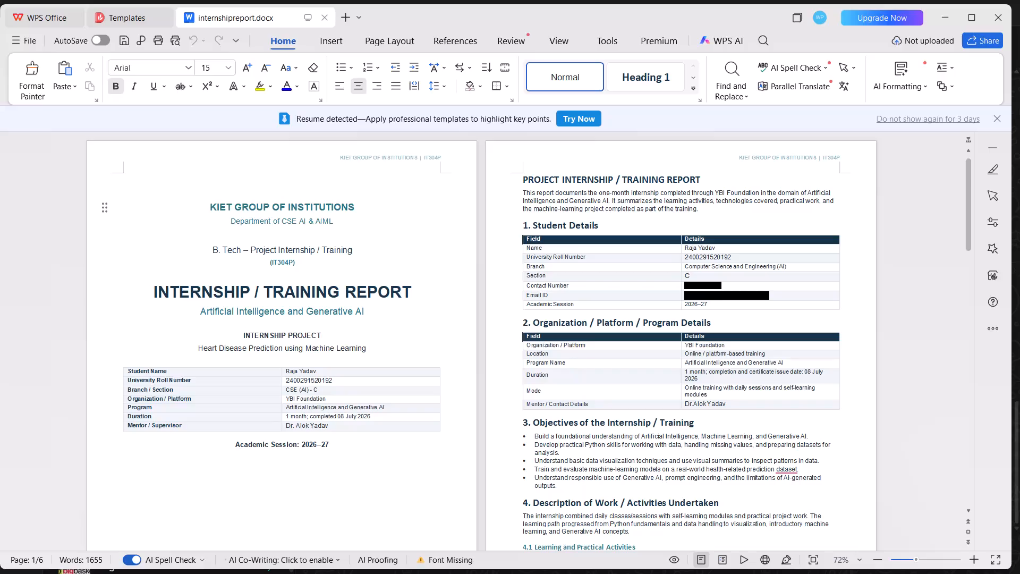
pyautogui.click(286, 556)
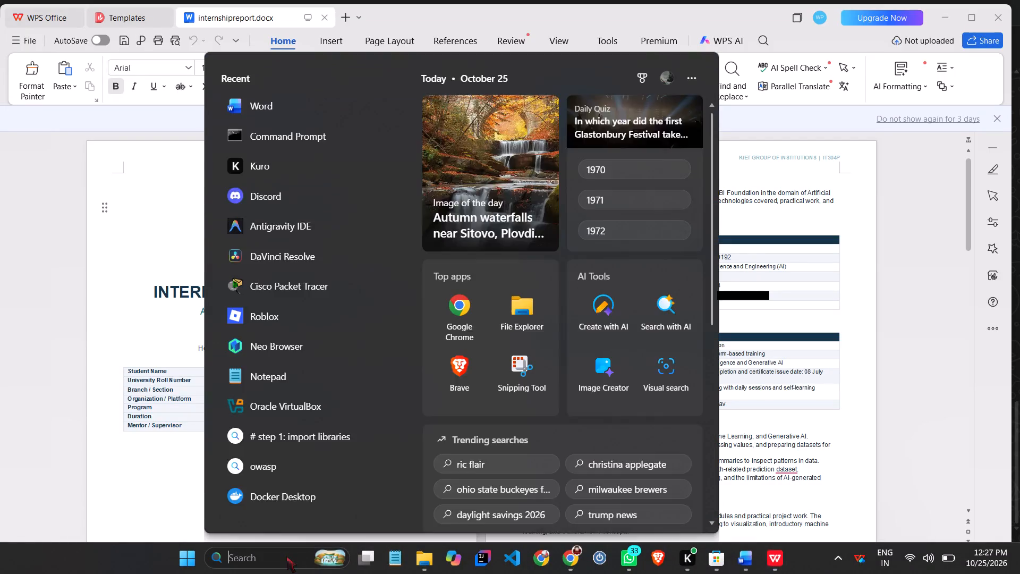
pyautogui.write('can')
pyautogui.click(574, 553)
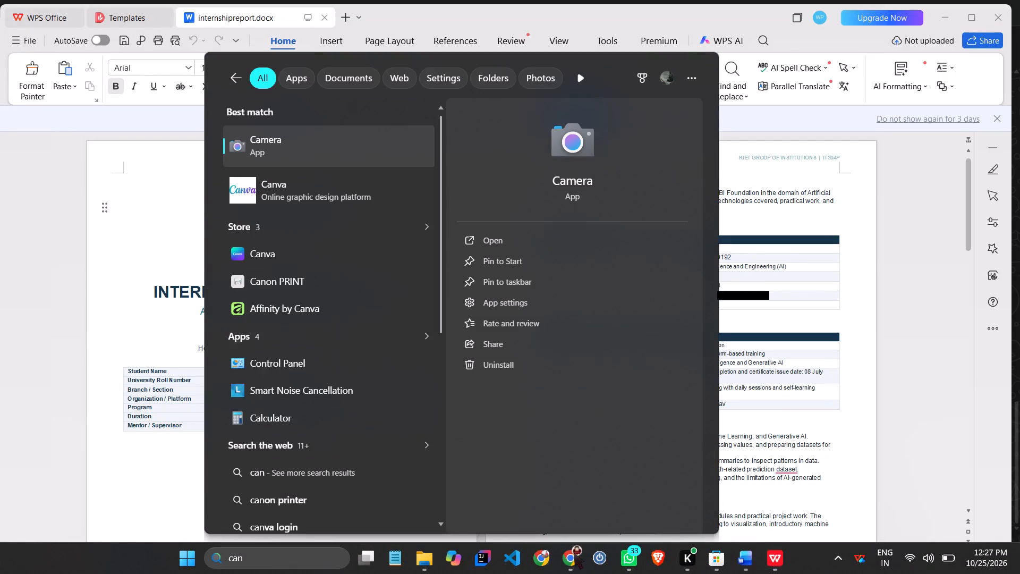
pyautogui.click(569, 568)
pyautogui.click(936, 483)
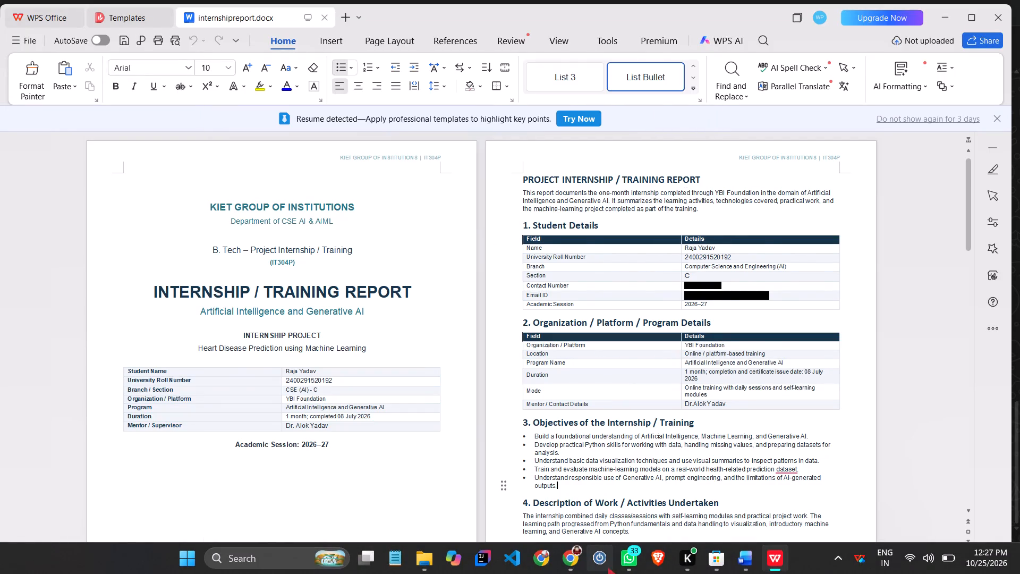
# Switch to Chrome, search the web for "canva" and open the Canva website.
pyautogui.click(571, 555)
pyautogui.click(348, 11)
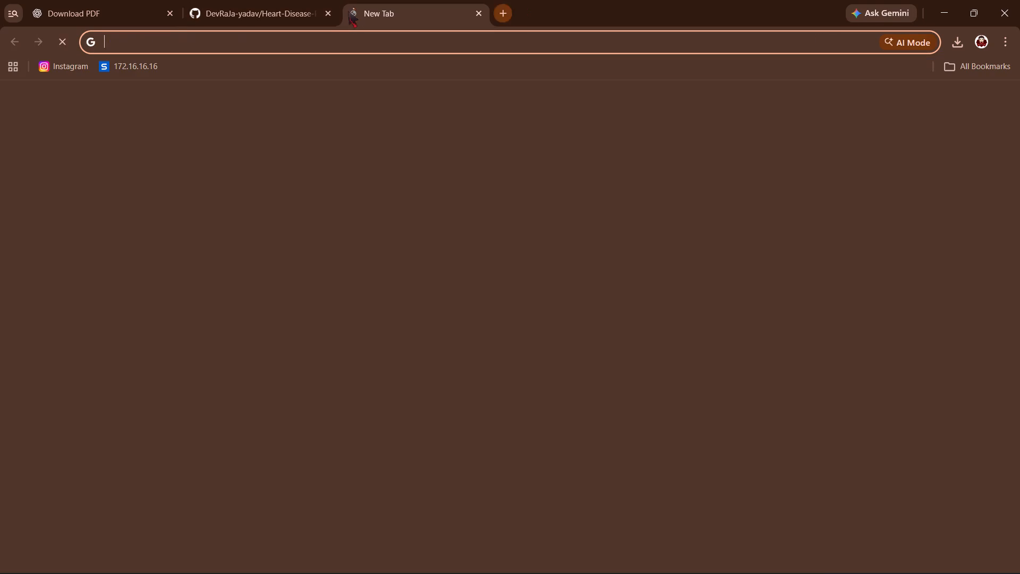
pyautogui.write('canva')
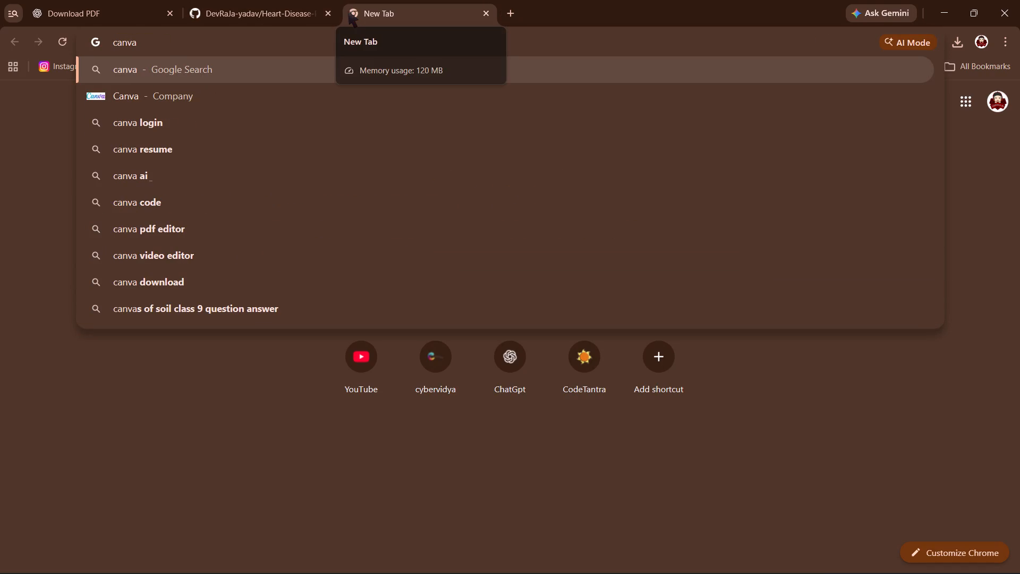
pyautogui.press('Return')
pyautogui.click(248, 202)
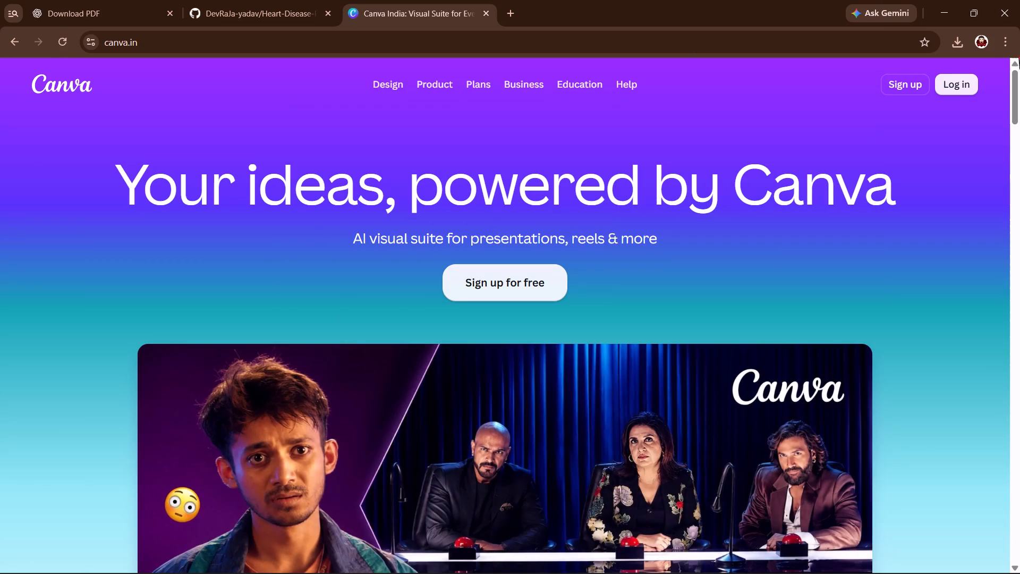
# Log in to Canva and dismiss the student discount offer.
pyautogui.click(965, 80)
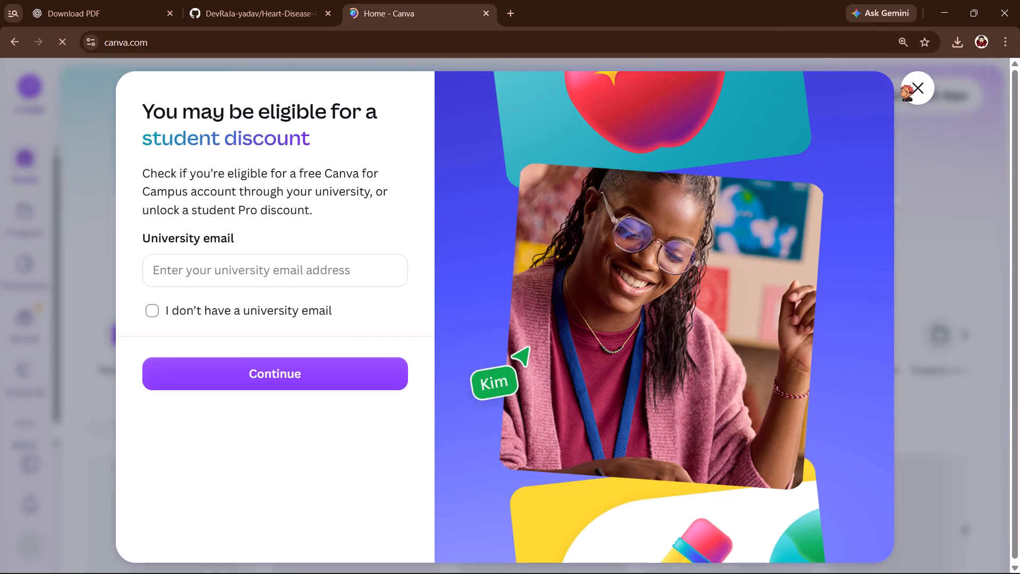
pyautogui.click(906, 86)
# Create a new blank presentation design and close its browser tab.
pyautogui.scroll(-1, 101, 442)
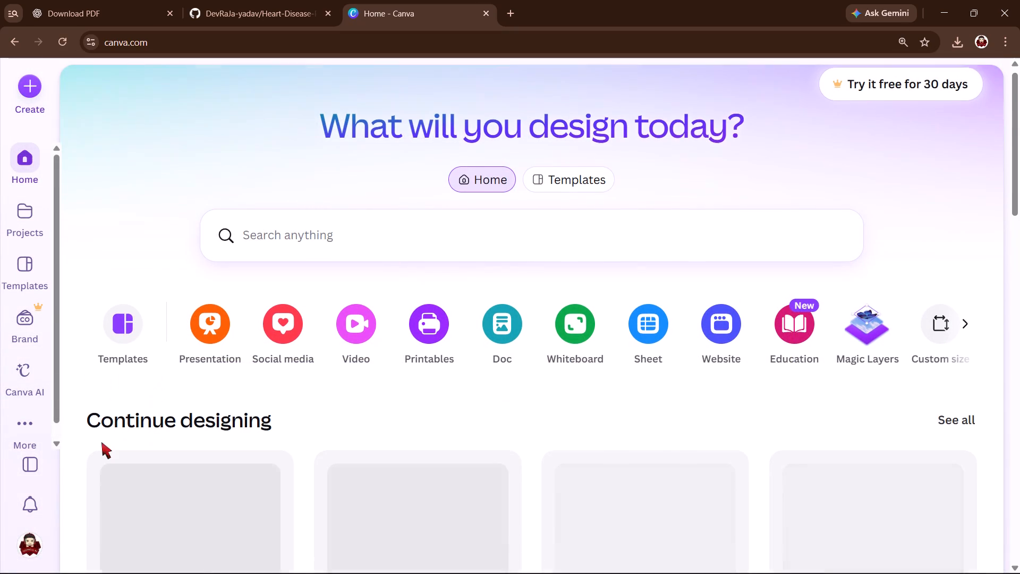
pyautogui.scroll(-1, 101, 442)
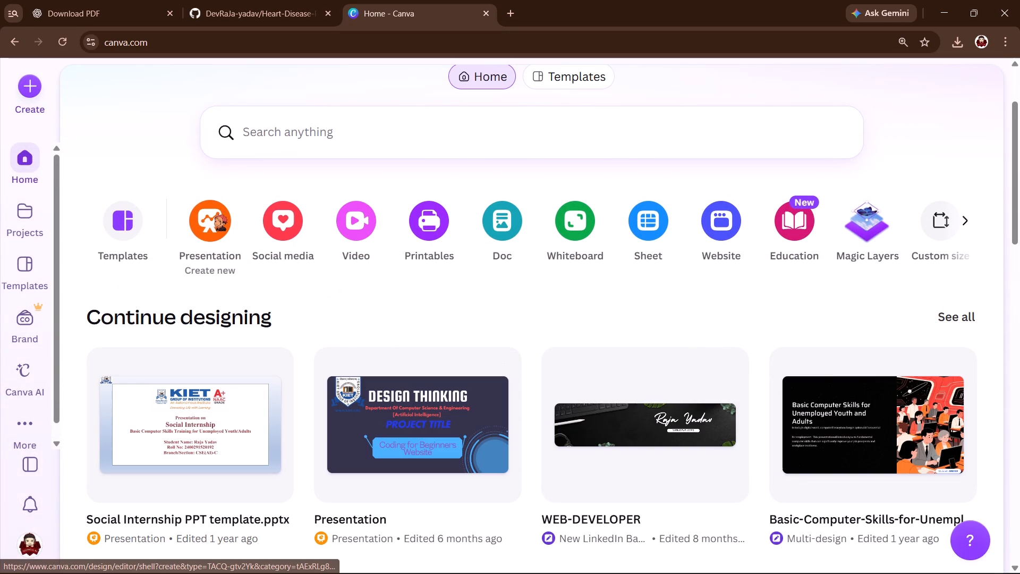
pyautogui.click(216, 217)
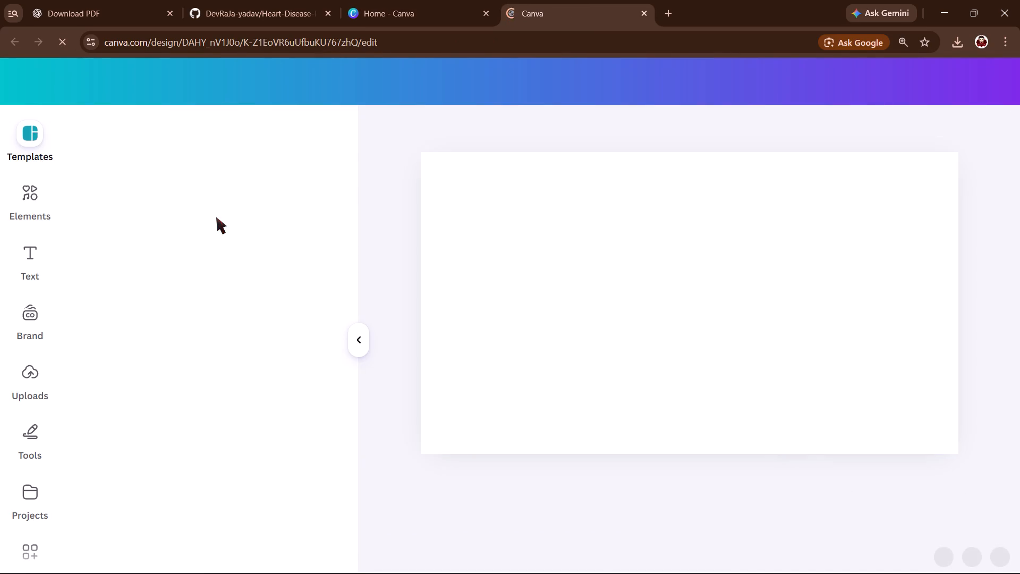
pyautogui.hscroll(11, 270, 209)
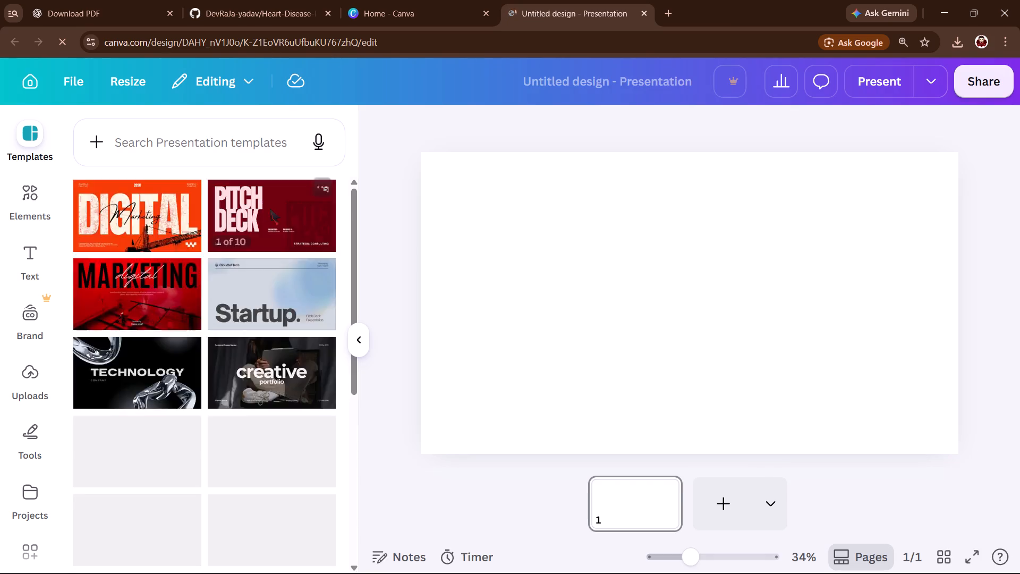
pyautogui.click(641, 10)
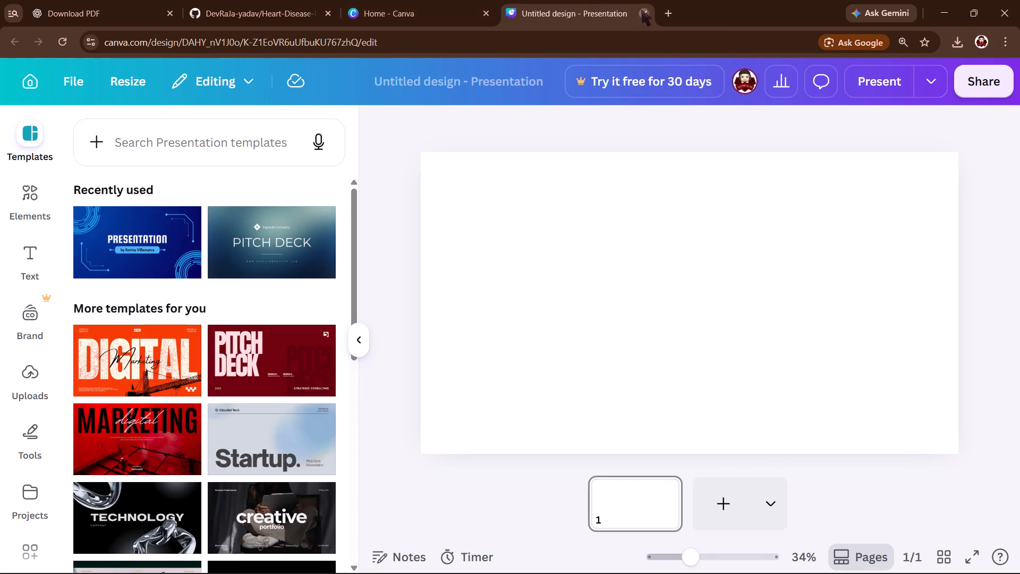
# Open Canva's Upload option from the home page and start choosing files from the computer.
pyautogui.scroll(-2, 371, 87)
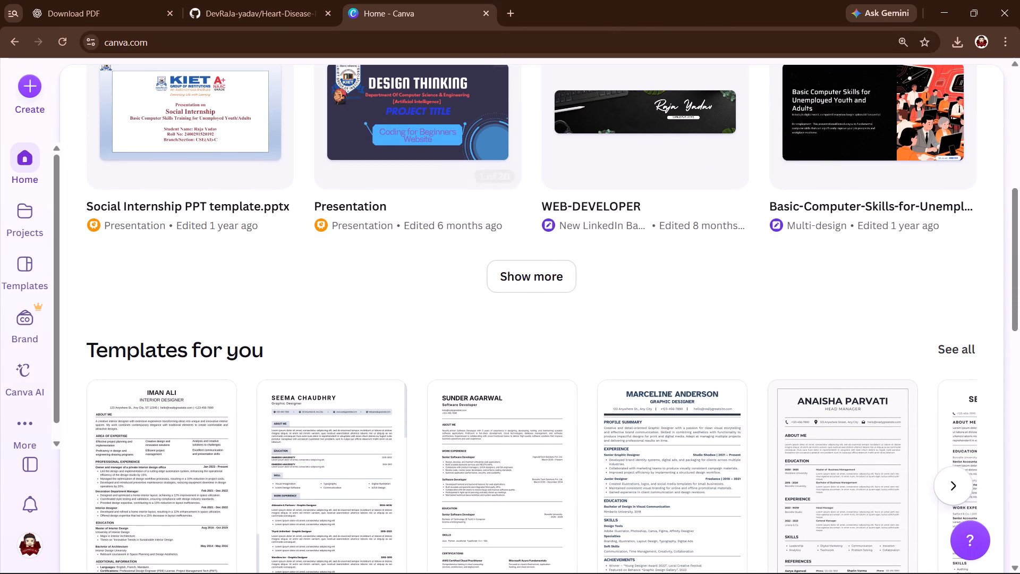
pyautogui.scroll(-2, 60, 260)
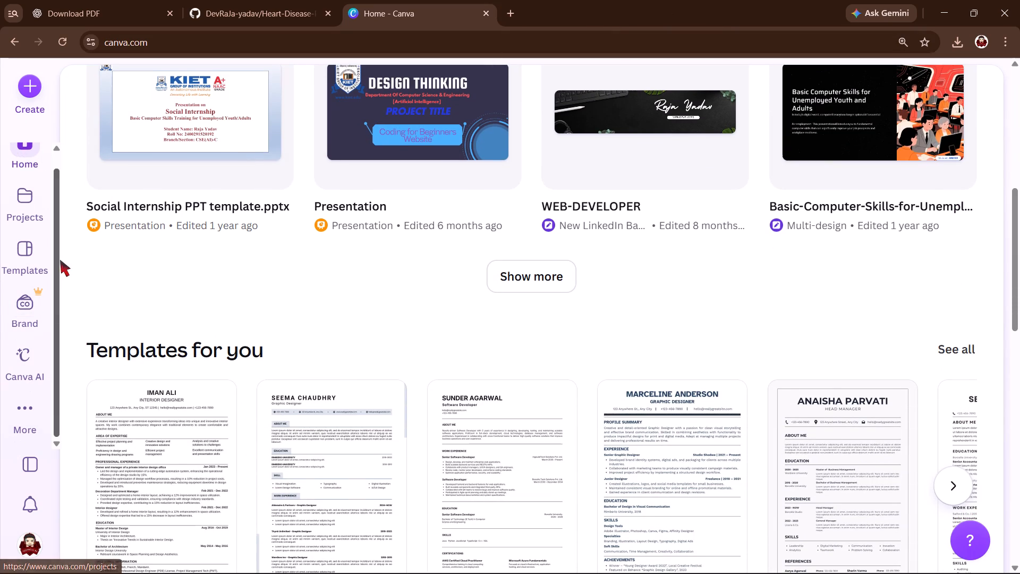
pyautogui.scroll(-2, 60, 260)
pyautogui.scroll(4, 268, 206)
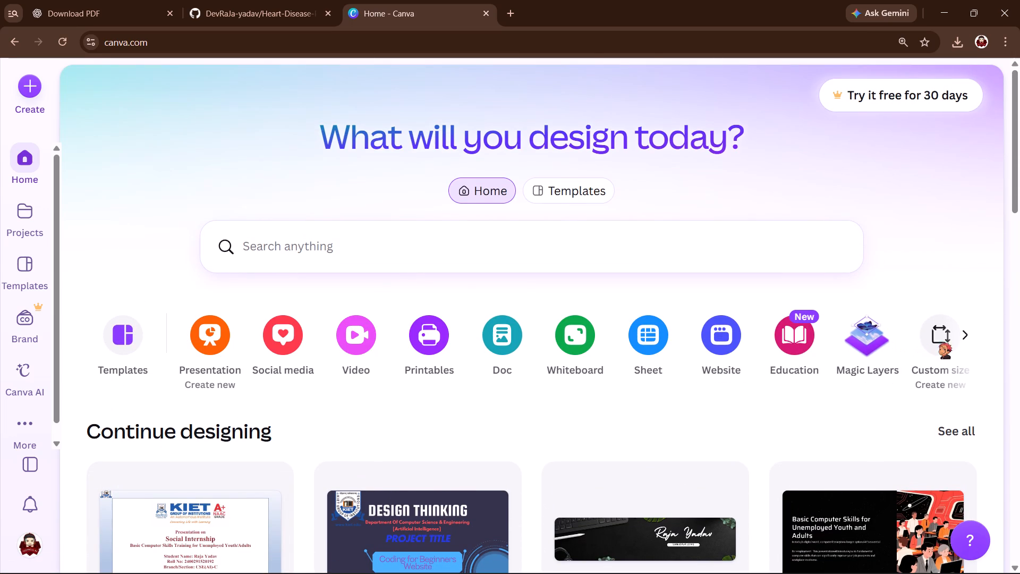
pyautogui.click(969, 342)
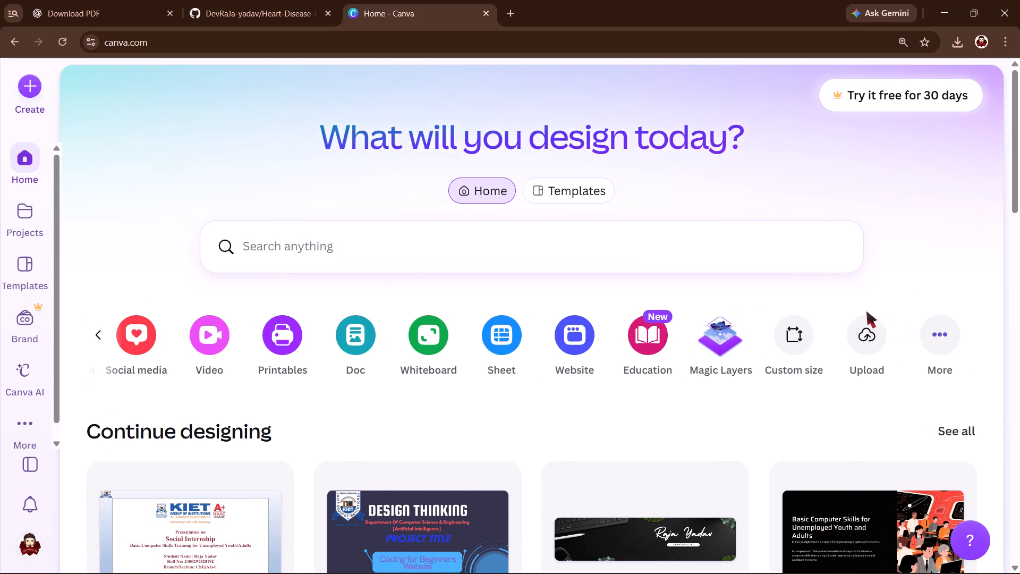
pyautogui.click(870, 326)
pyautogui.scroll(-1, 172, 349)
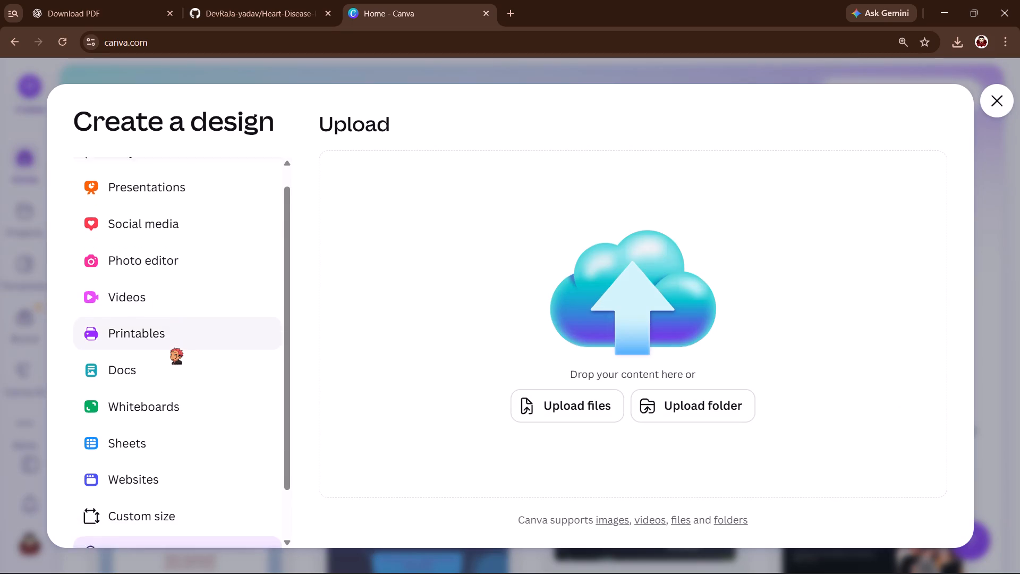
pyautogui.scroll(-2, 172, 349)
pyautogui.click(603, 397)
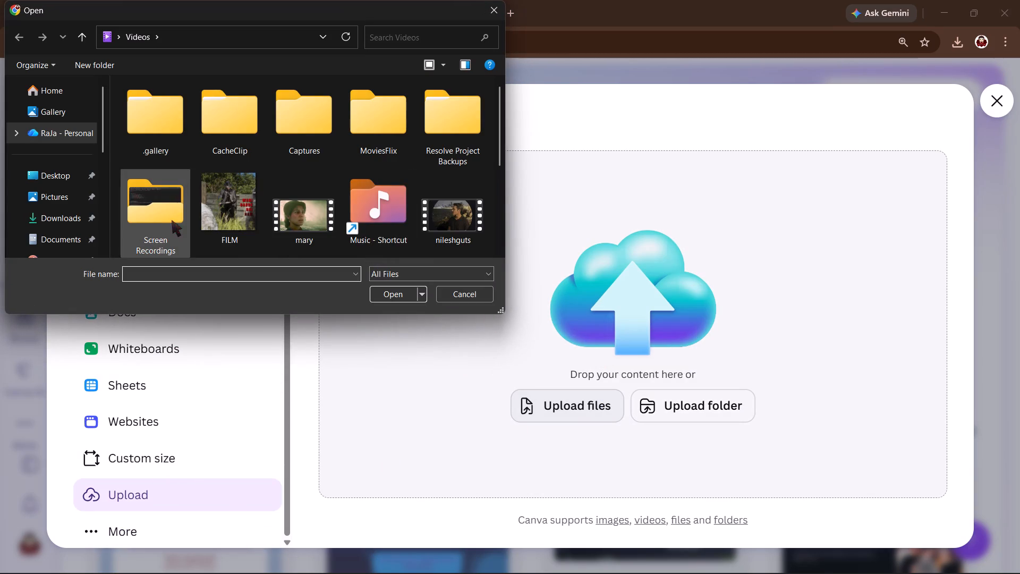
# Search the Home location for "internship" and upload the YBI Internship Presentation file.
pyautogui.click(63, 88)
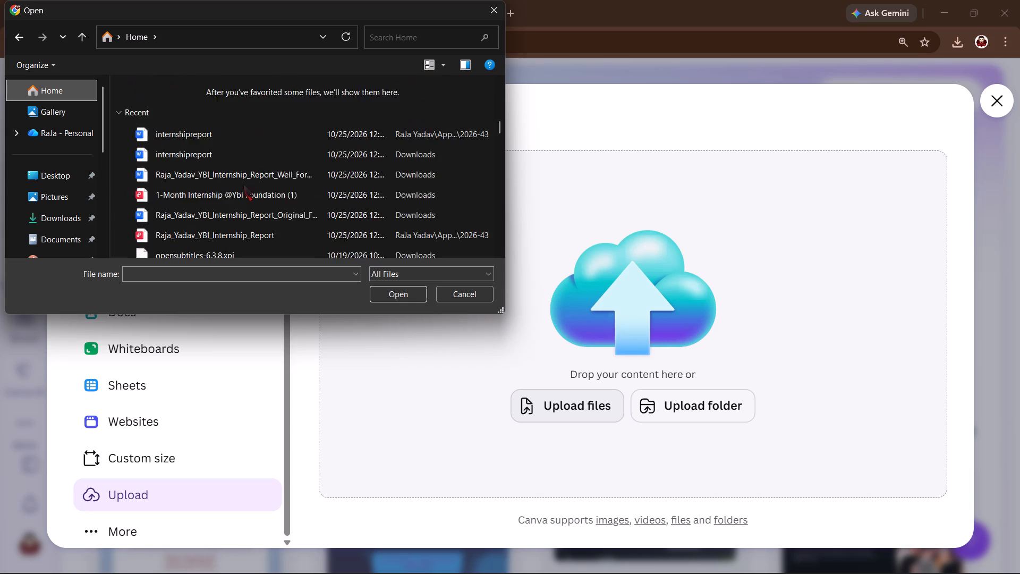
pyautogui.scroll(2, 243, 184)
pyautogui.click(412, 34)
pyautogui.write('internship')
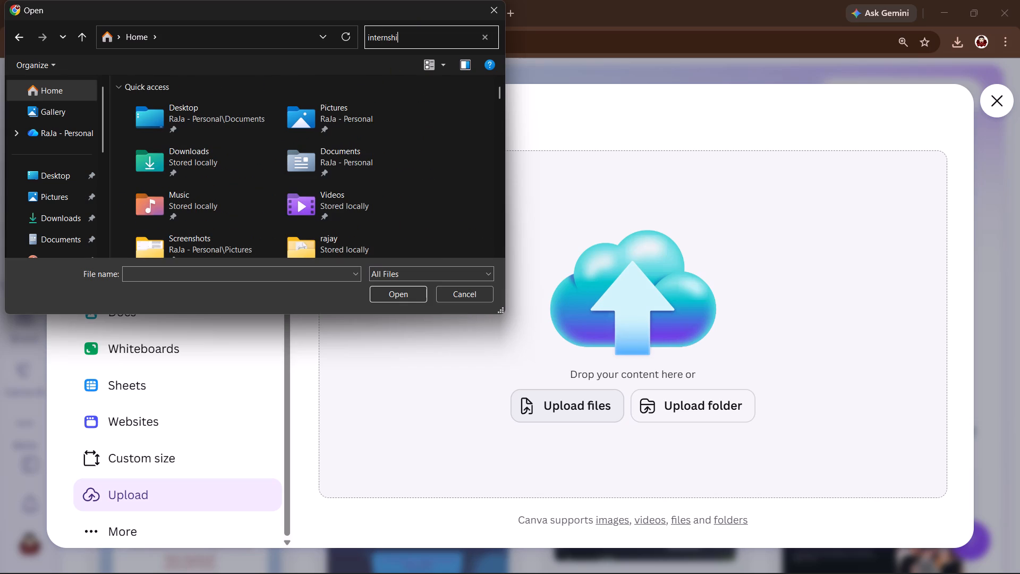
pyautogui.press('Return')
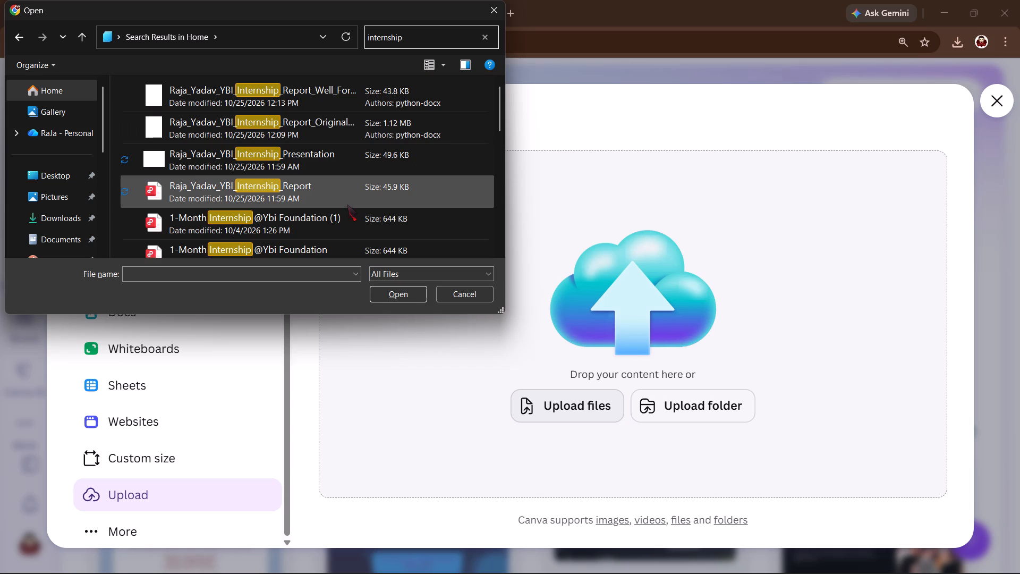
pyautogui.scroll(-1, 347, 205)
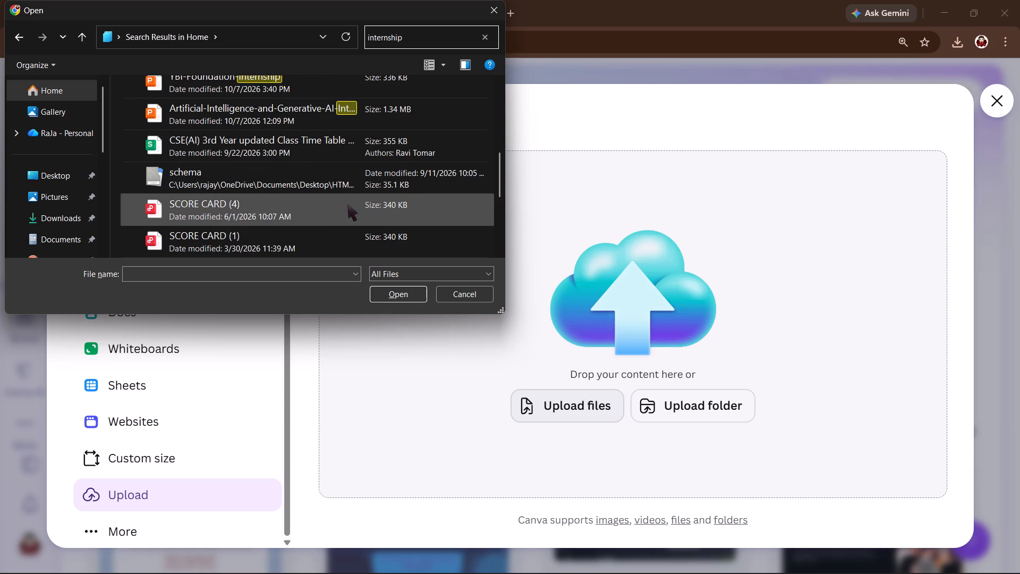
pyautogui.scroll(-1, 347, 205)
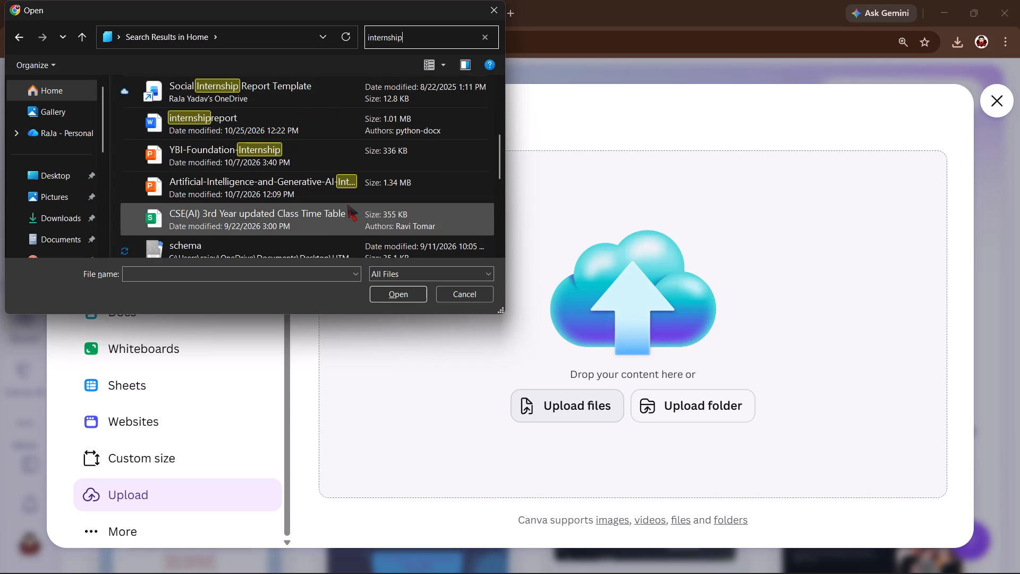
pyautogui.scroll(-2, 347, 205)
pyautogui.scroll(4, 347, 205)
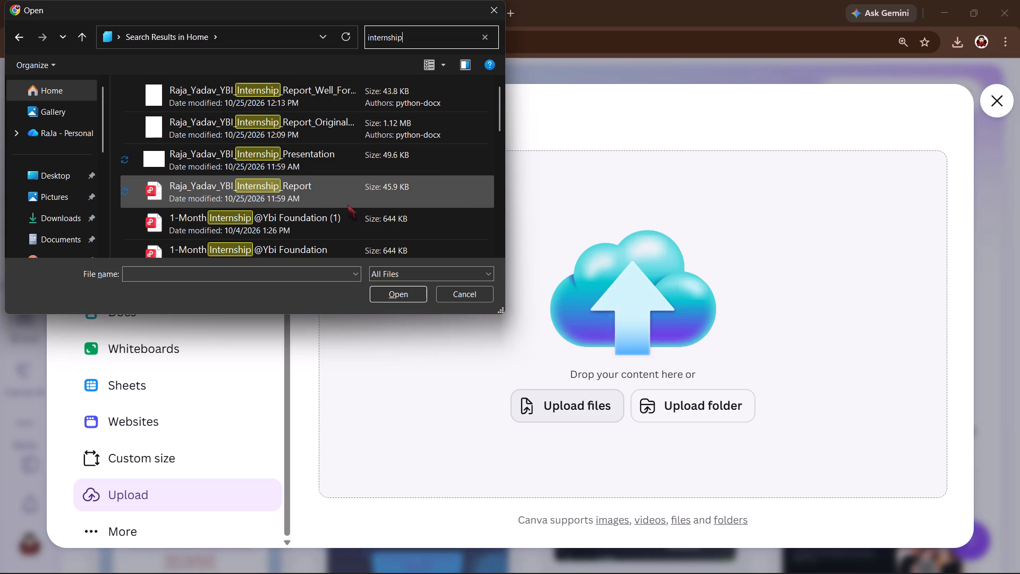
pyautogui.doubleClick(328, 162)
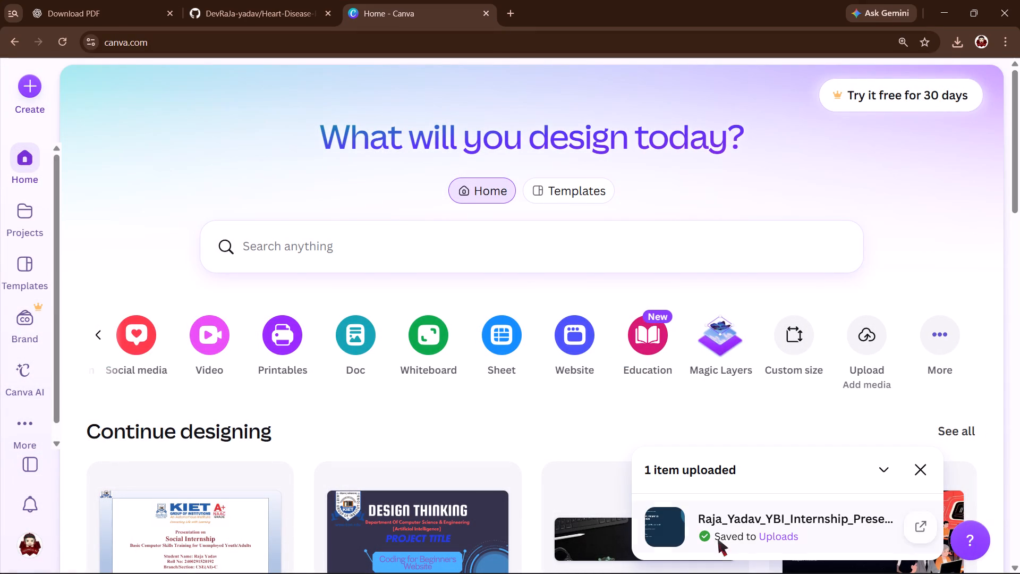
# Look through the Canva home page for the uploaded presentation.
pyautogui.scroll(-6, 556, 442)
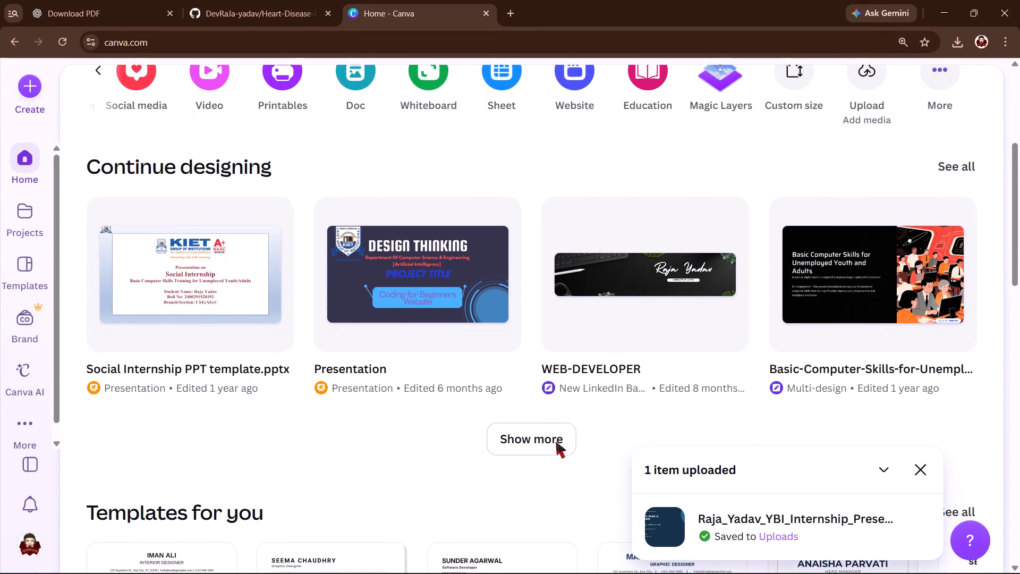
pyautogui.scroll(-4, 556, 442)
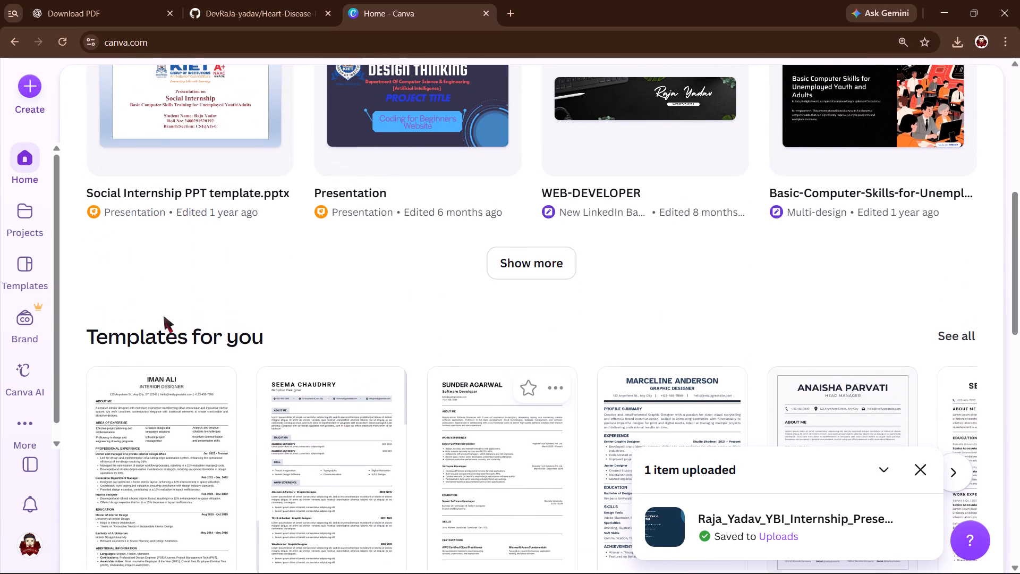
pyautogui.click(30, 149)
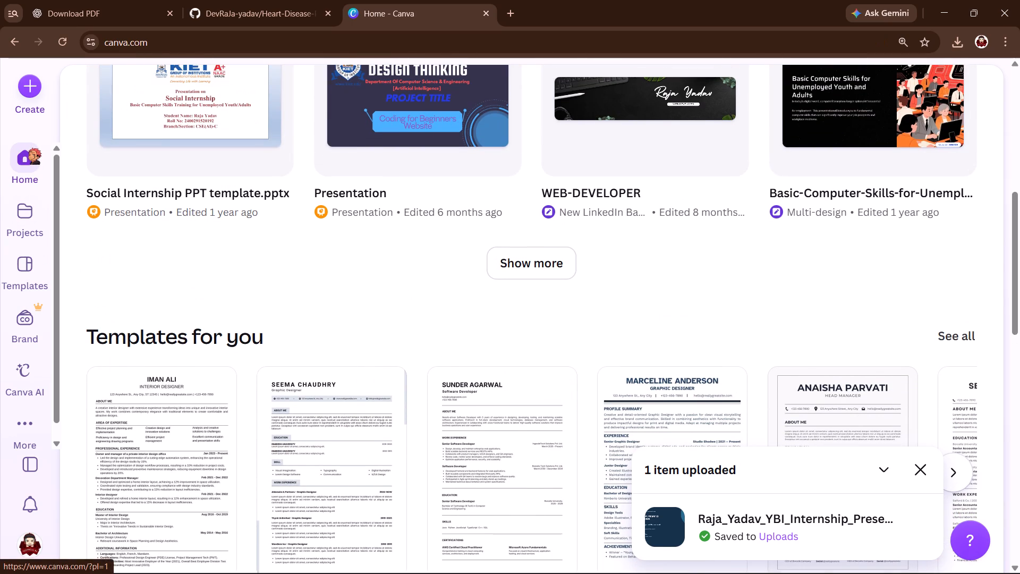
pyautogui.scroll(-14, 266, 361)
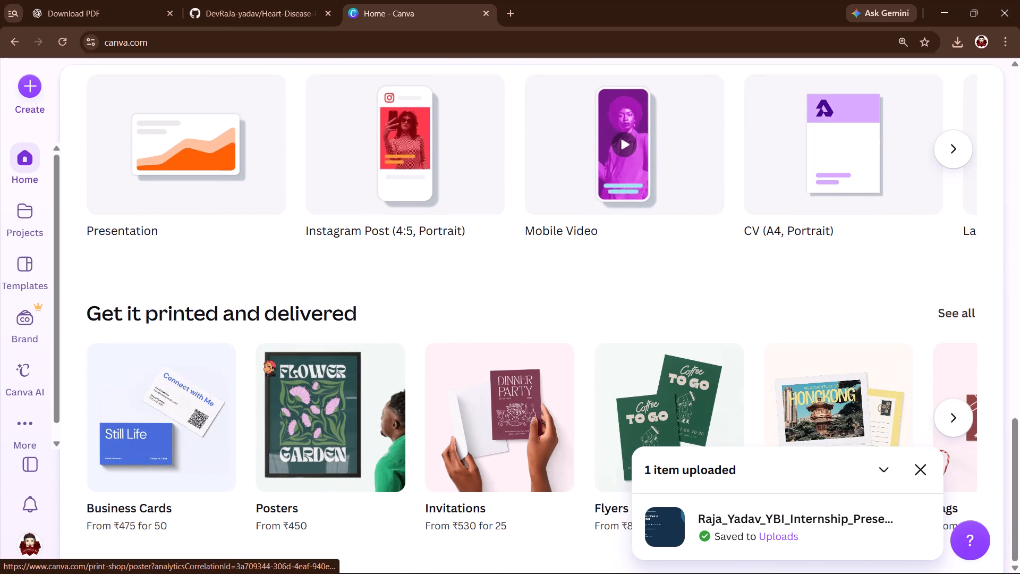
# Set the Canva account theme to Dark.
pyautogui.click(30, 543)
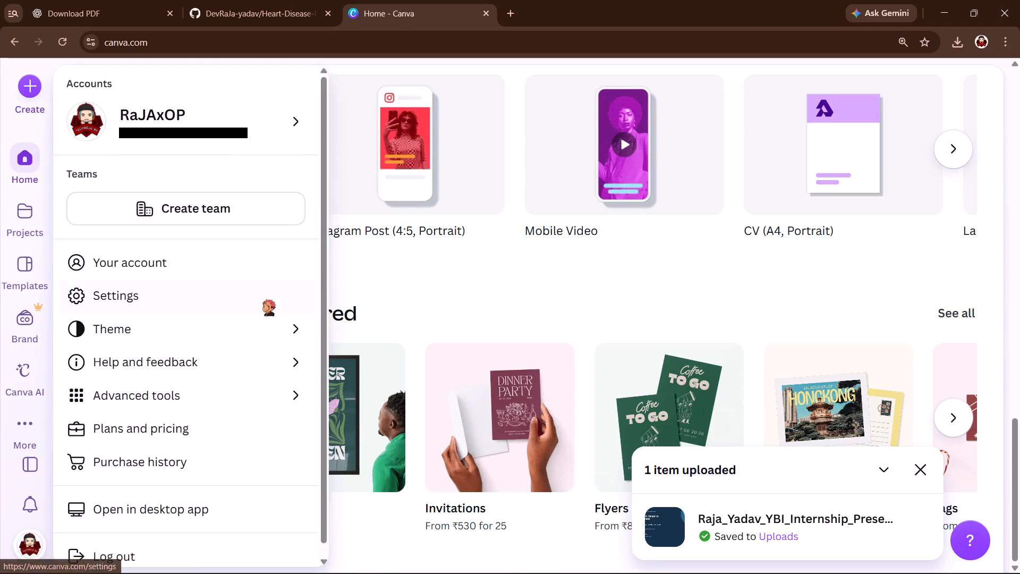
pyautogui.click(188, 329)
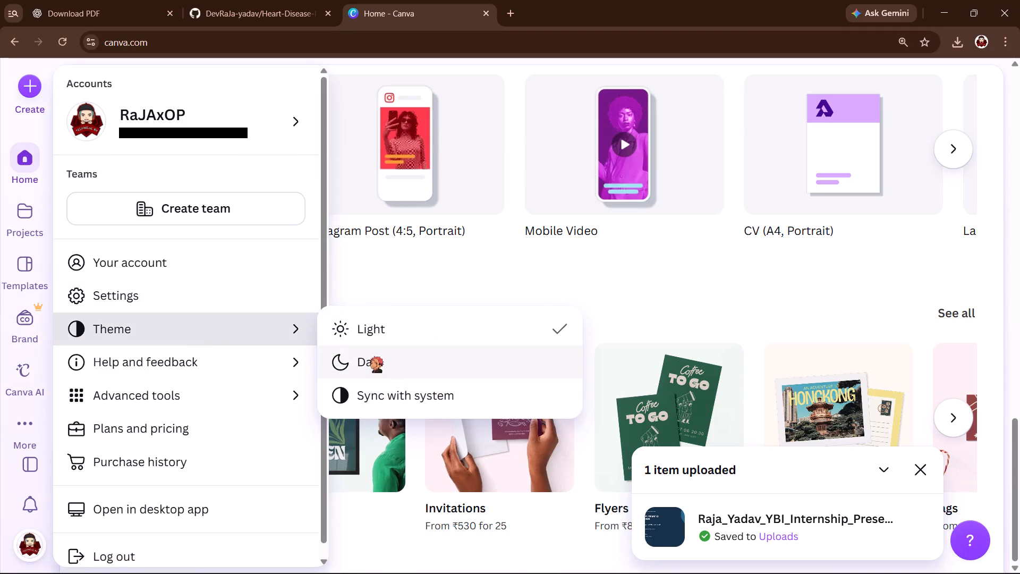
pyautogui.click(372, 358)
pyautogui.click(387, 288)
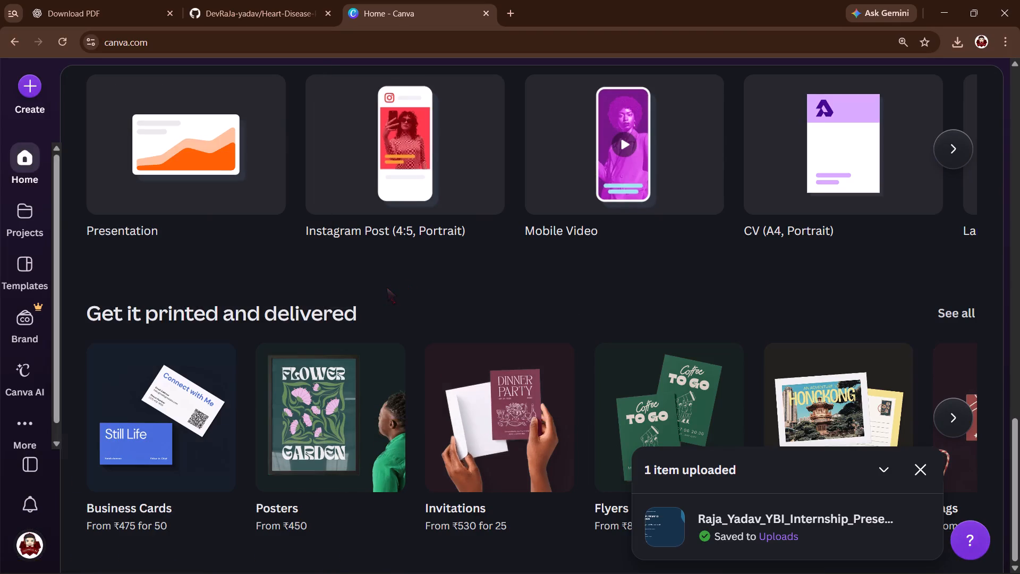
# Look through All projects and Your projects for the uploaded internship presentation, checking the blank Untitled Design.
pyautogui.click(31, 204)
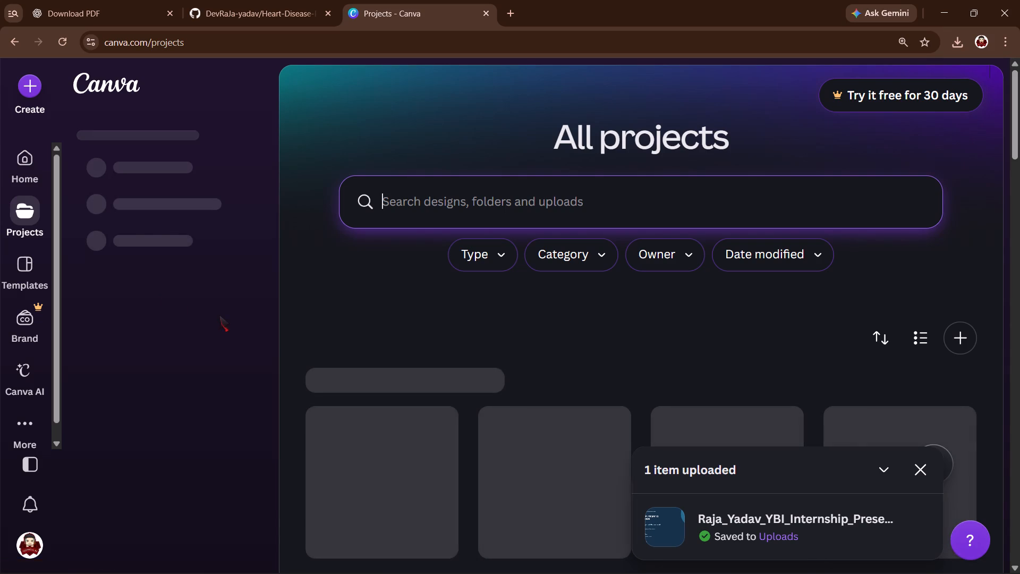
pyautogui.scroll(-1, 219, 315)
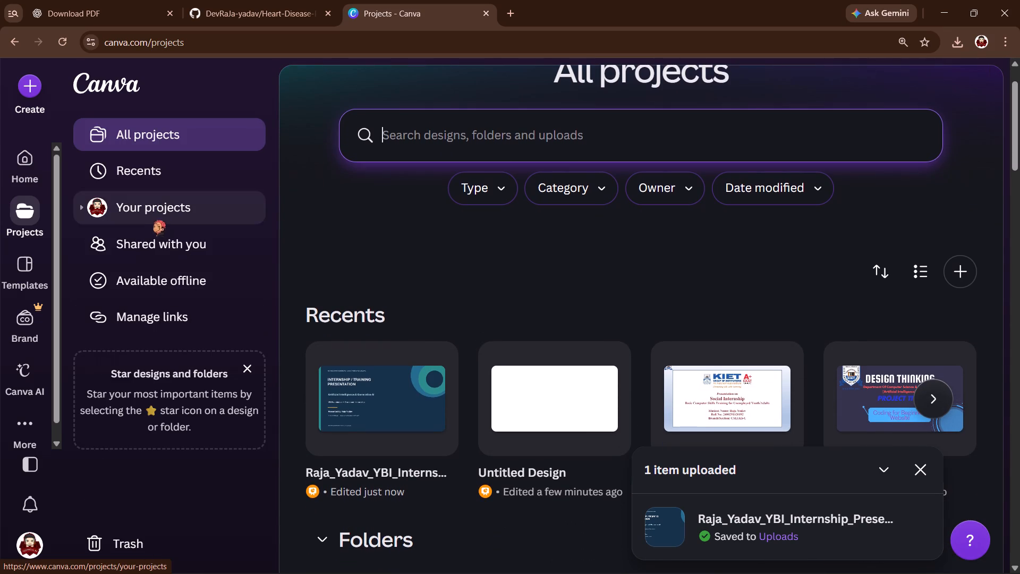
pyautogui.scroll(-1, 169, 401)
pyautogui.click(178, 208)
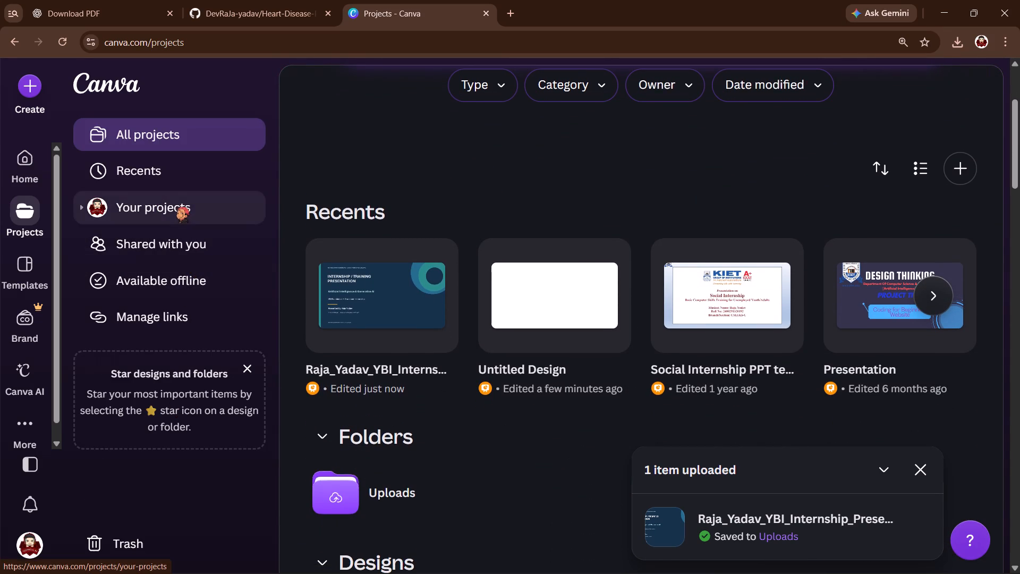
pyautogui.scroll(-1, 422, 312)
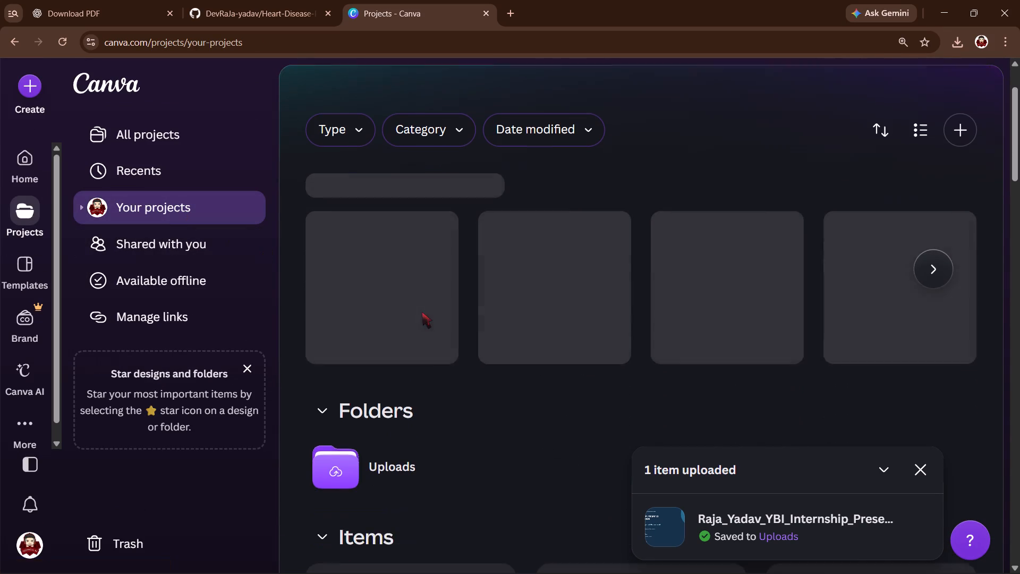
pyautogui.scroll(-3, 422, 312)
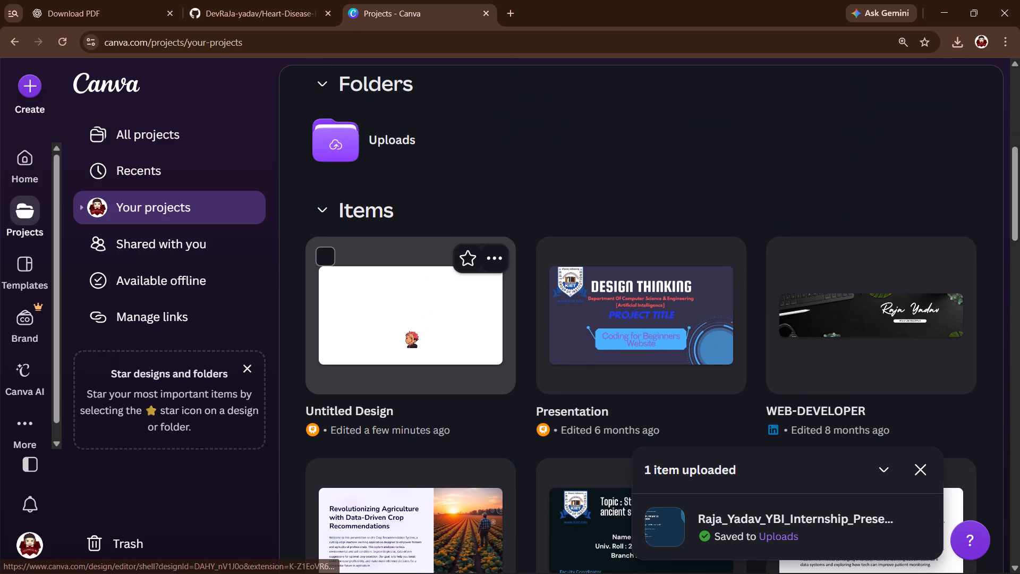
pyautogui.click(407, 333)
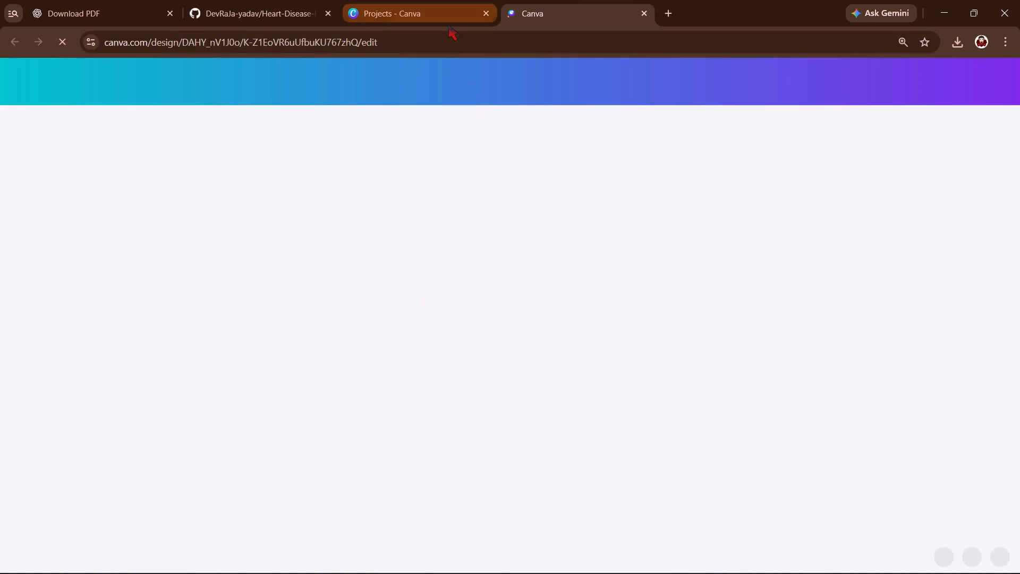
pyautogui.click(448, 24)
pyautogui.scroll(-5, 652, 114)
pyautogui.scroll(1, 652, 114)
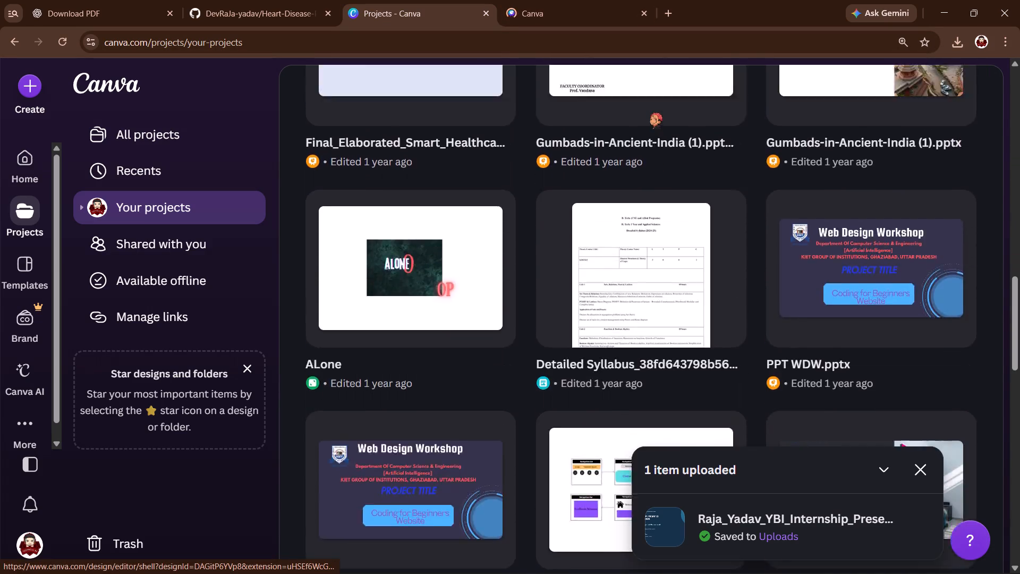
pyautogui.scroll(1, 652, 114)
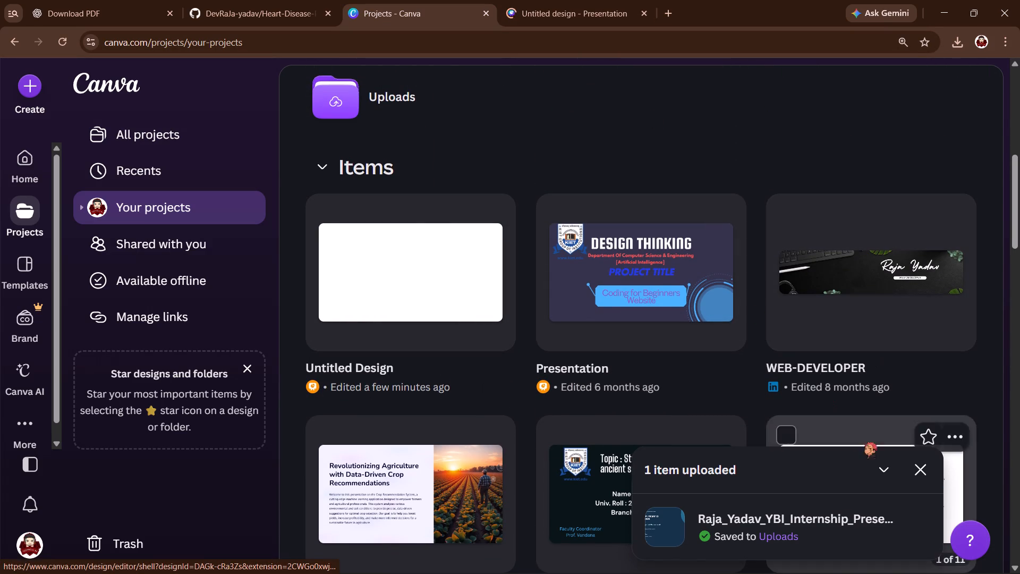
# Open the uploaded YBI Internship Presentation in the editor from the upload notification.
pyautogui.click(768, 528)
pyautogui.click(921, 525)
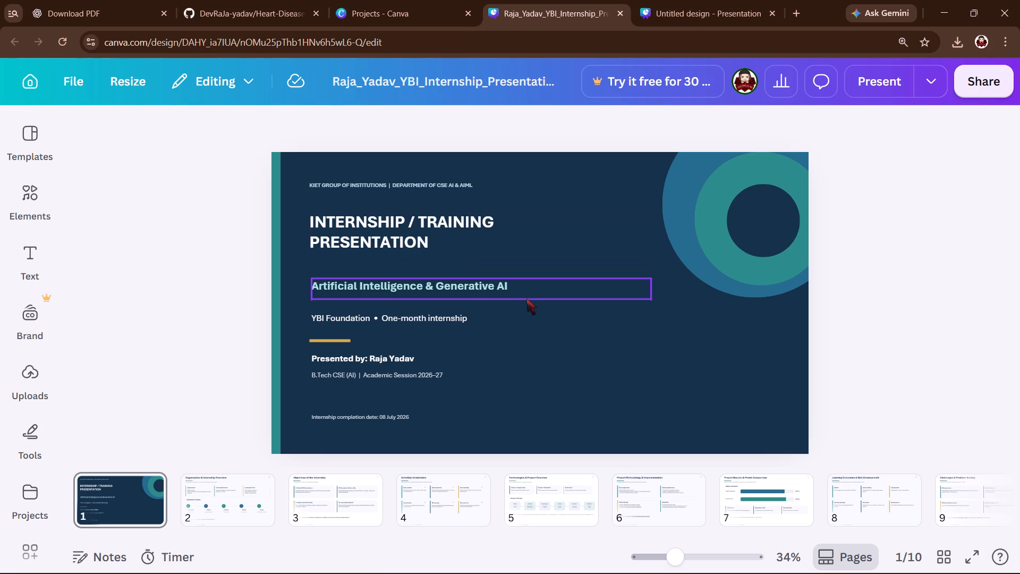
# Look through the opening slides in the editor, from the title slide to Objectives of the Internship.
pyautogui.press('Right')
pyautogui.click(956, 367)
pyautogui.press('Right')
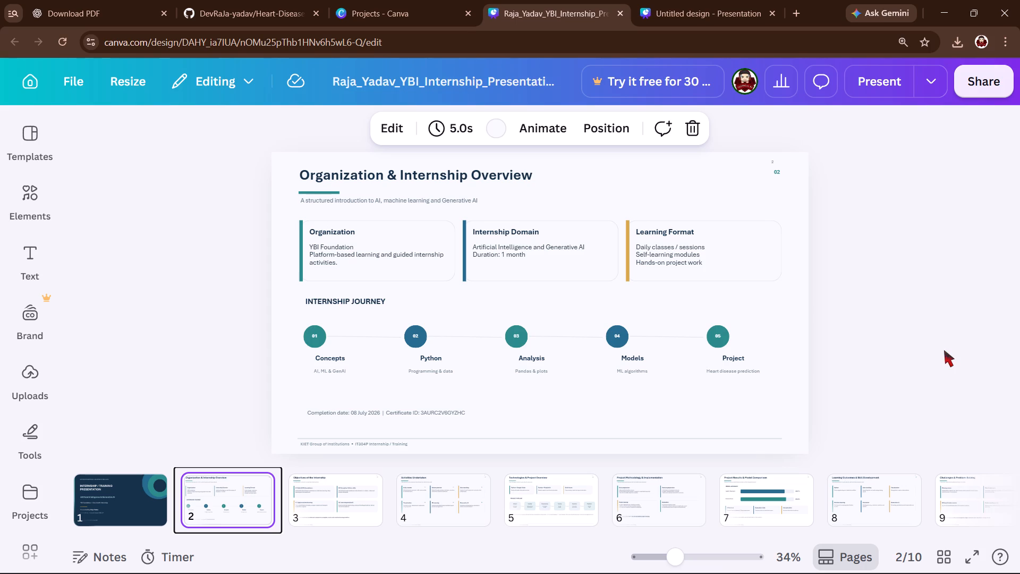
pyautogui.press('Left')
pyautogui.press('Right')
pyautogui.press('Right')
pyautogui.press('Left')
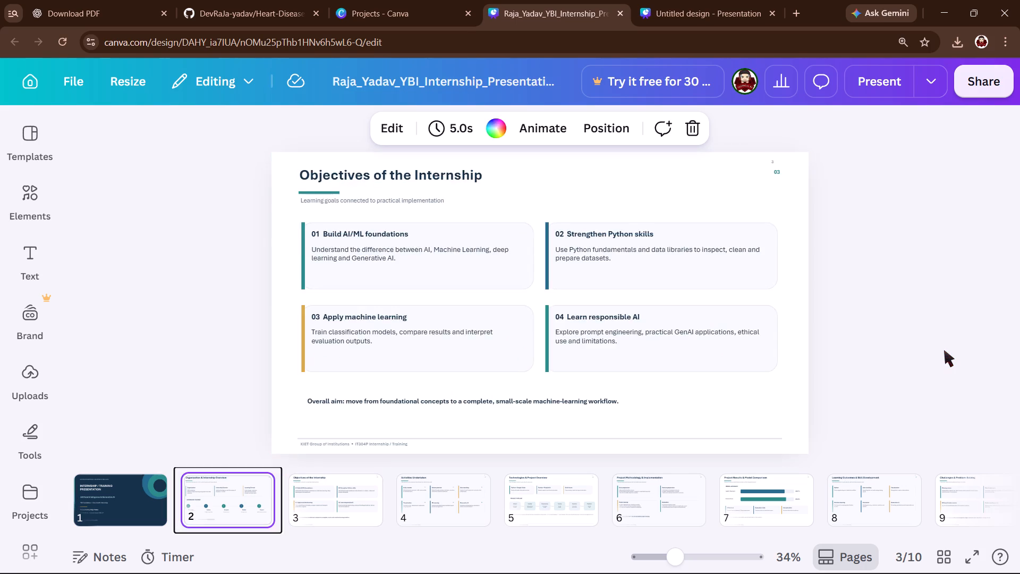
pyautogui.press('Left')
# Present the deck full screen, review its first three slides, and exit on the Organization & Internship Overview slide.
pyautogui.click(891, 69)
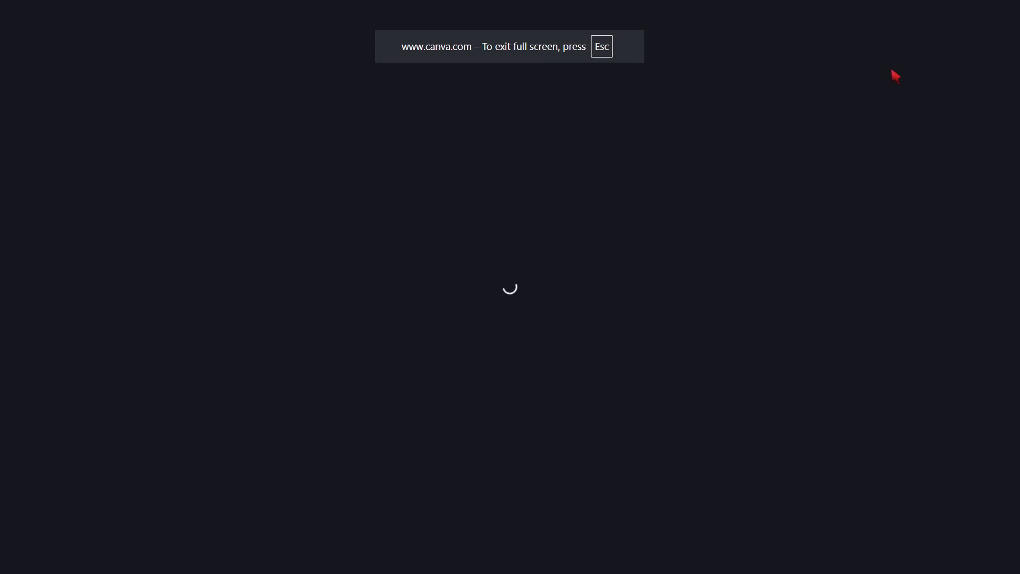
pyautogui.press('Right')
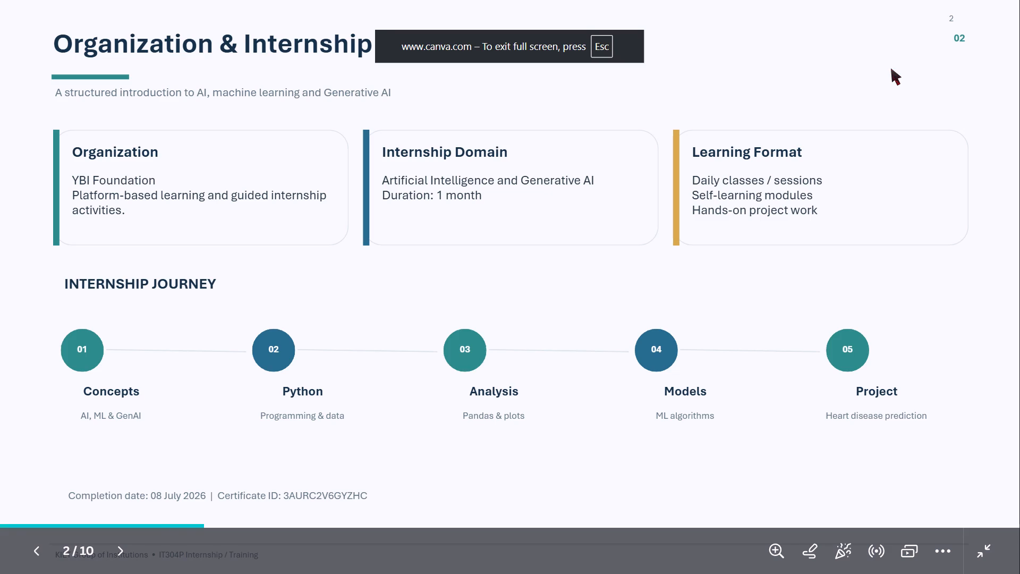
pyautogui.press('Right')
pyautogui.press('Left')
pyautogui.press('Left')
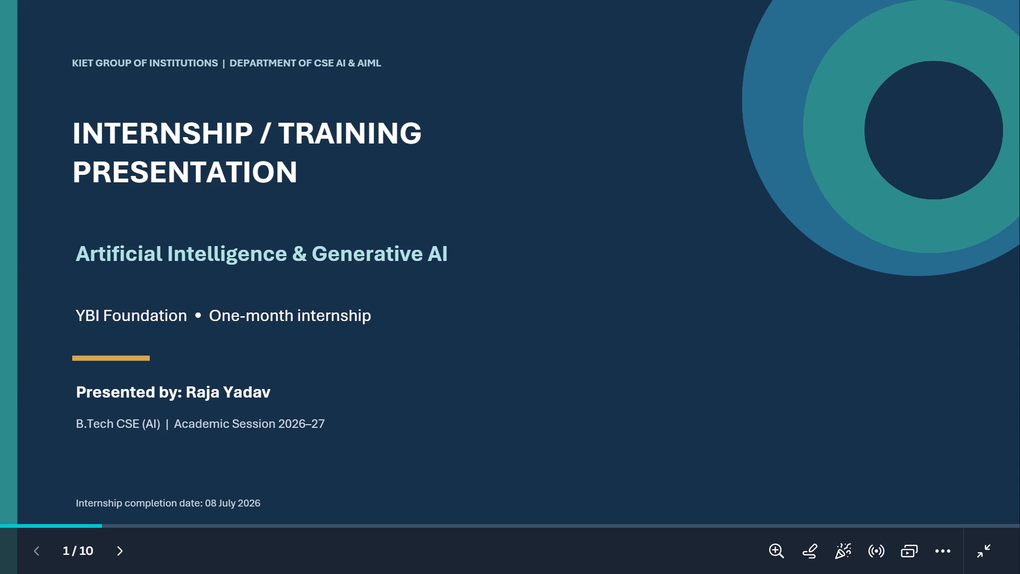
pyautogui.press('Right')
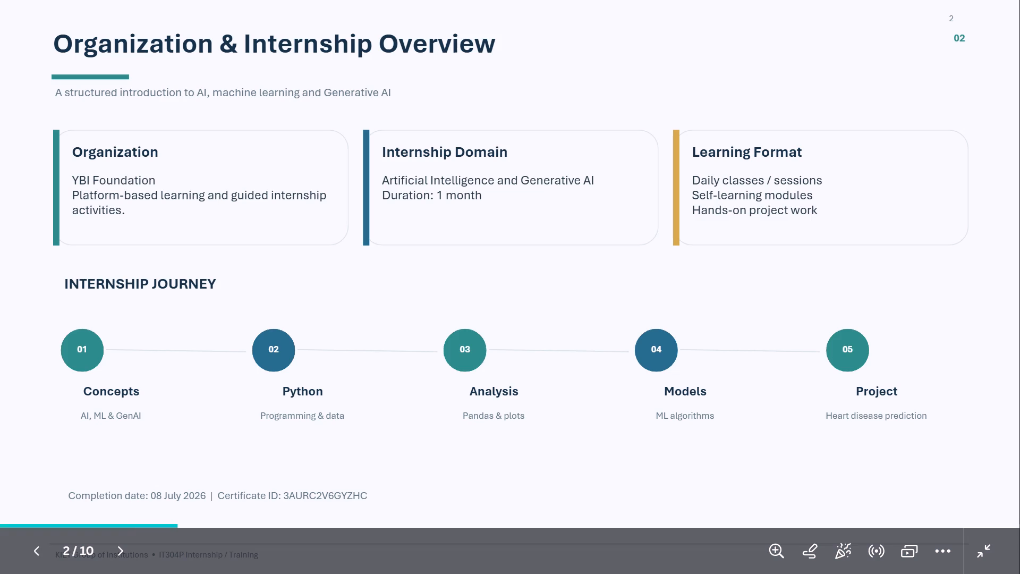
pyautogui.press('Right')
pyautogui.press('Left')
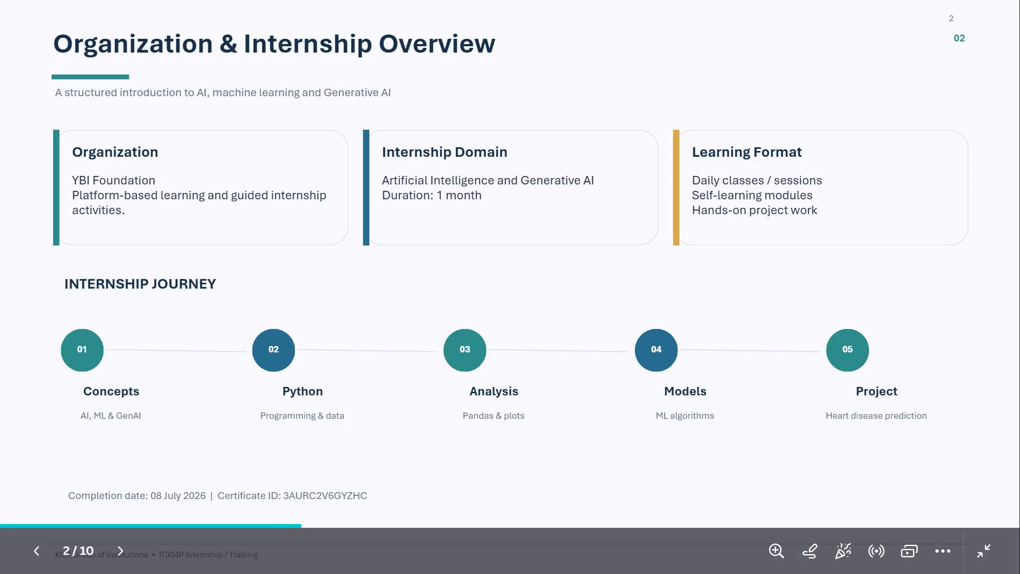
pyautogui.press('Right')
pyautogui.press('Left')
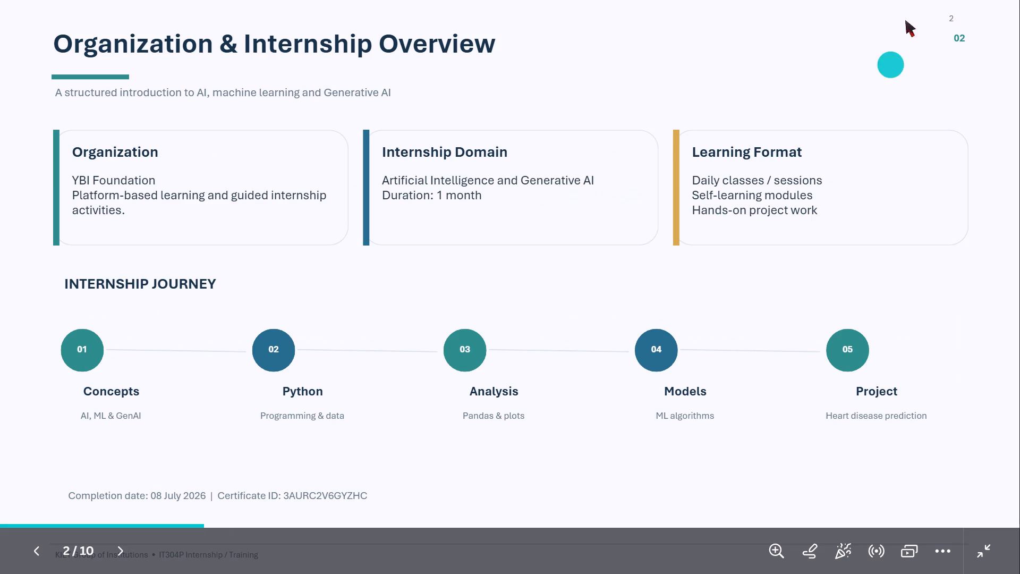
pyautogui.press('Escape')
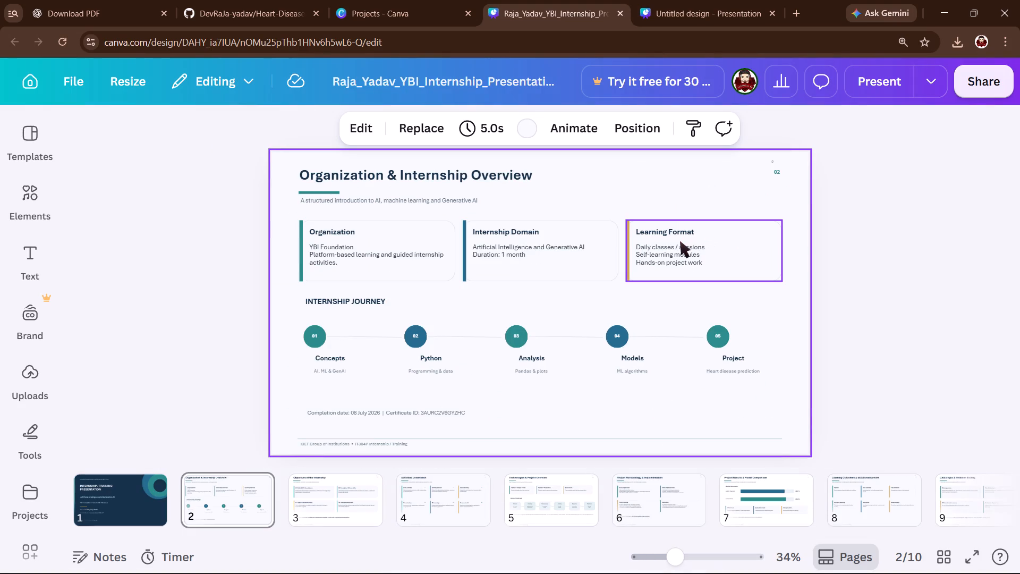
# On slide 2, shorten the first line of the Learning Format card to "Daily sessions".
pyautogui.click(660, 251)
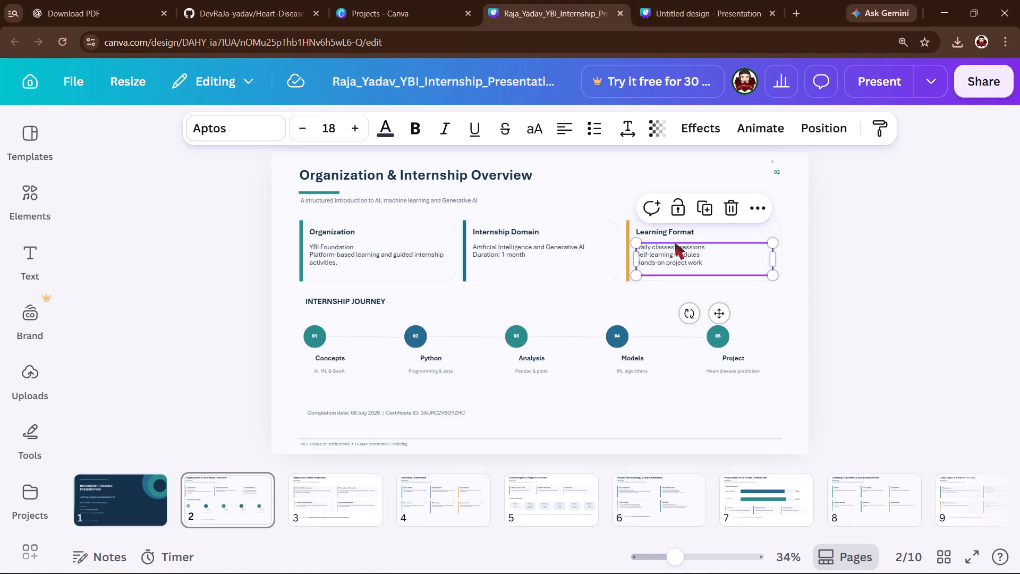
pyautogui.click(674, 248)
pyautogui.click(674, 248)
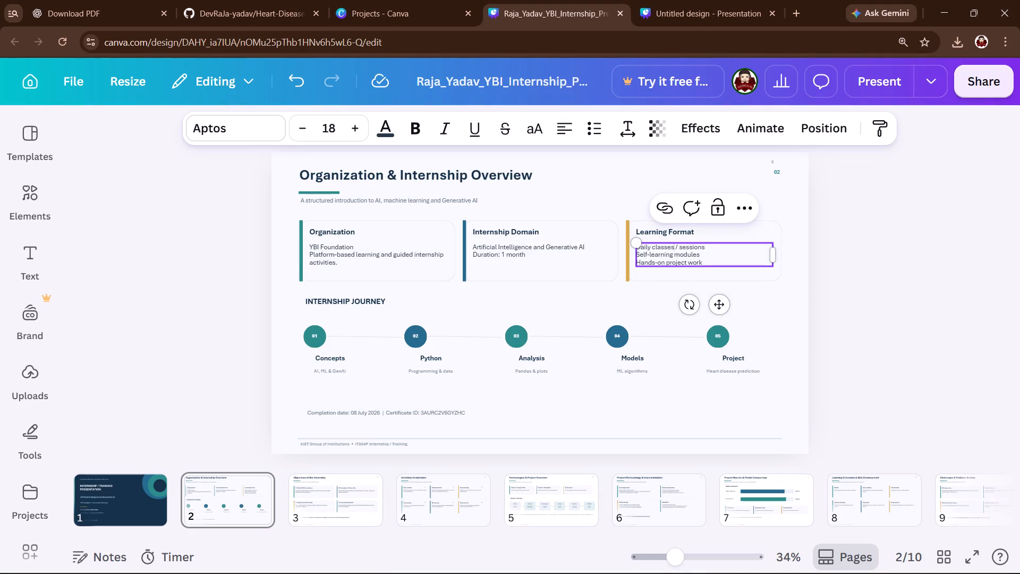
pyautogui.press('BackSpace')
pyautogui.press('BackSpace')
pyautogui.press('BackSpace')
pyautogui.press('BackSpace')
pyautogui.press('BackSpace')
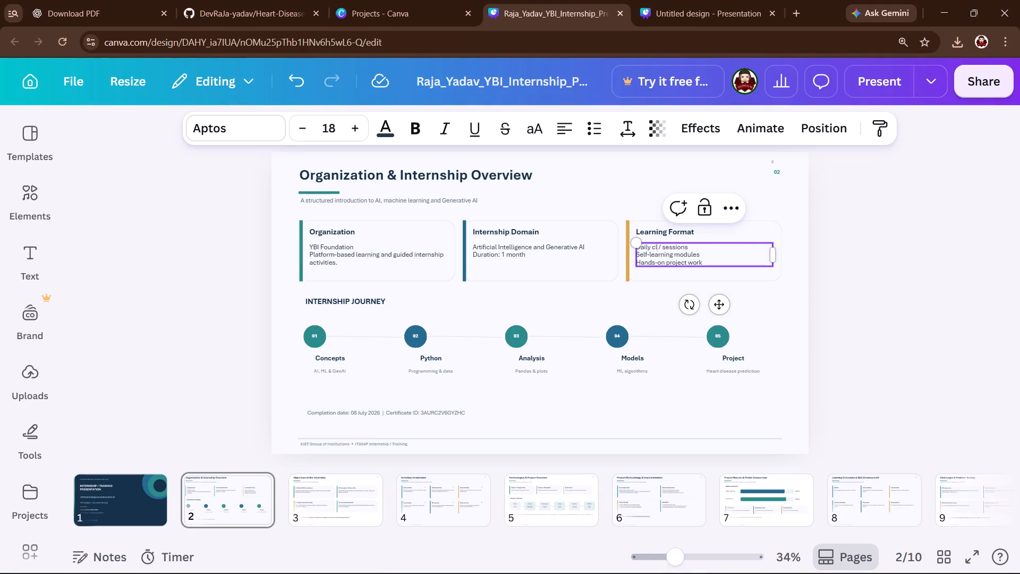
pyautogui.press('BackSpace')
pyautogui.press('Right')
pyautogui.press('Right')
pyautogui.press('BackSpace')
pyautogui.press('BackSpace')
pyautogui.press('BackSpace')
pyautogui.press('BackSpace')
pyautogui.click(818, 284)
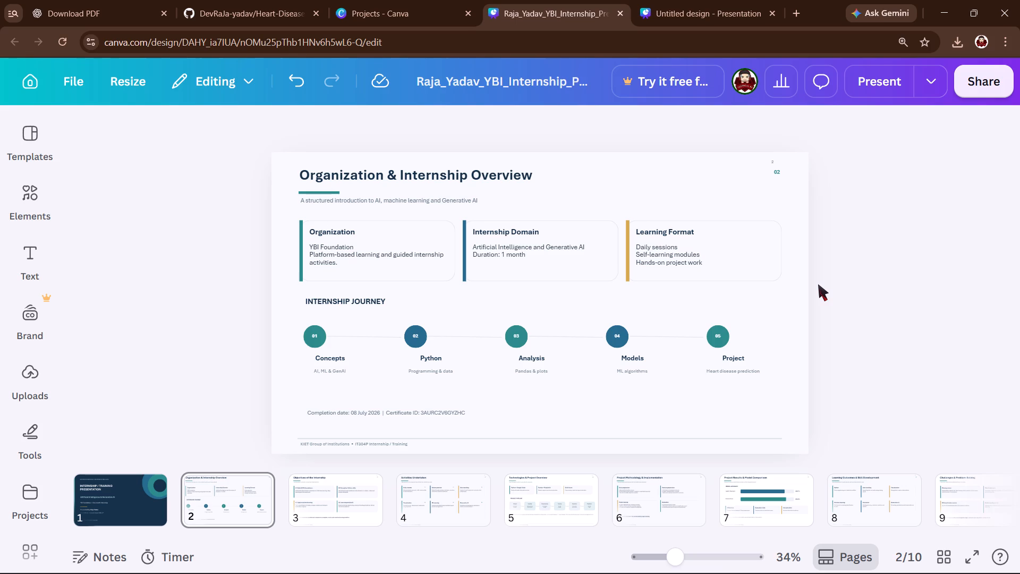
# Review the edited Organization & Internship Overview slide and its neighbouring slides in the editor.
pyautogui.press('Right')
pyautogui.press('Left')
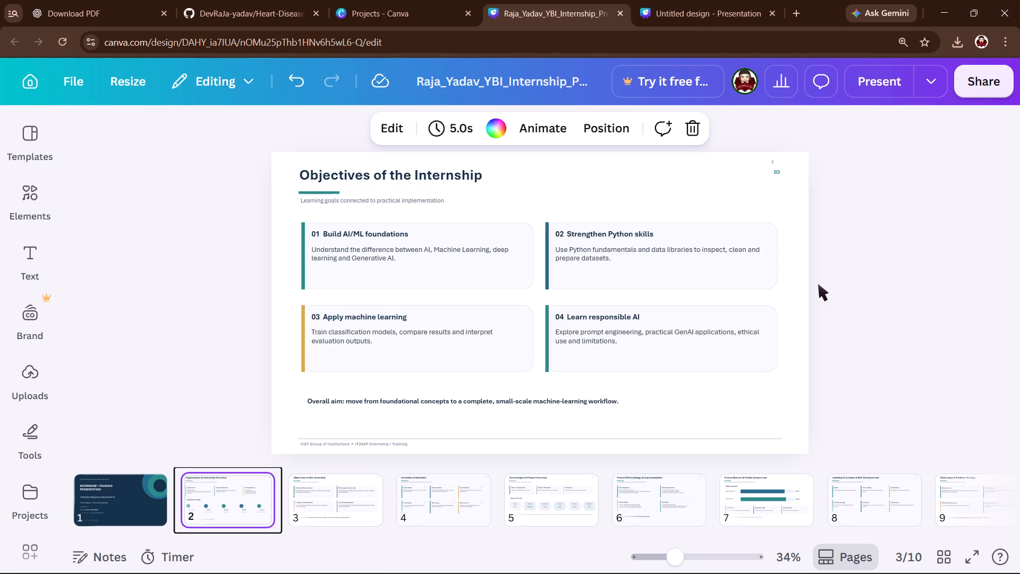
pyautogui.press('Left')
pyautogui.press('Right')
pyautogui.press('Right')
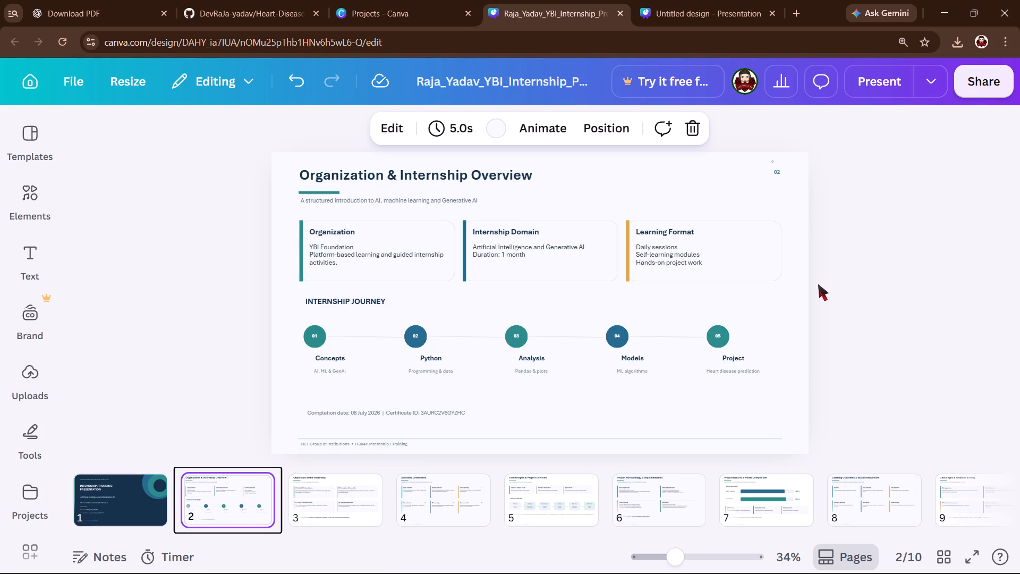
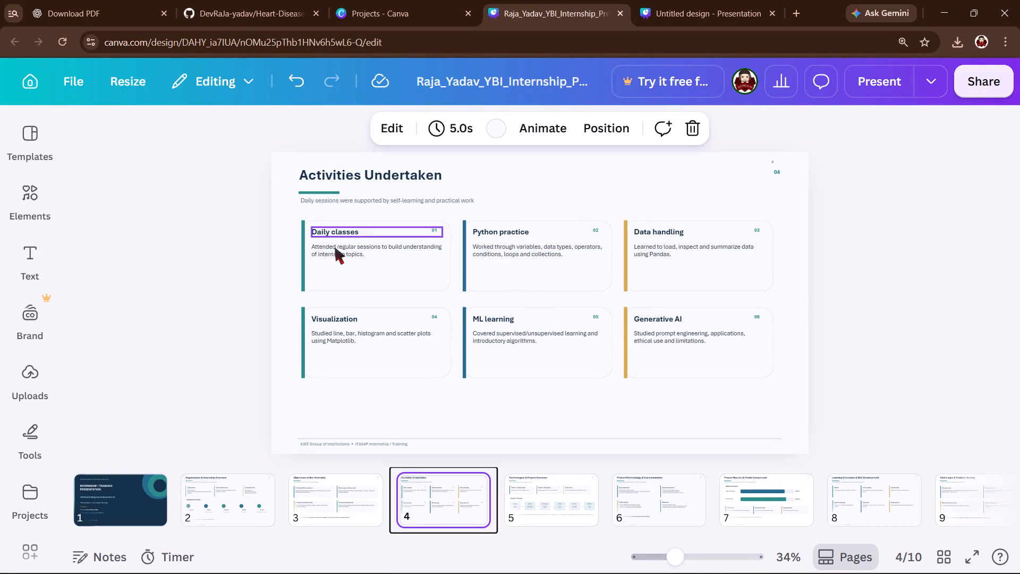
# On the Activities Undertaken slide, change the first card's heading to "Regular classes".
pyautogui.click(363, 228)
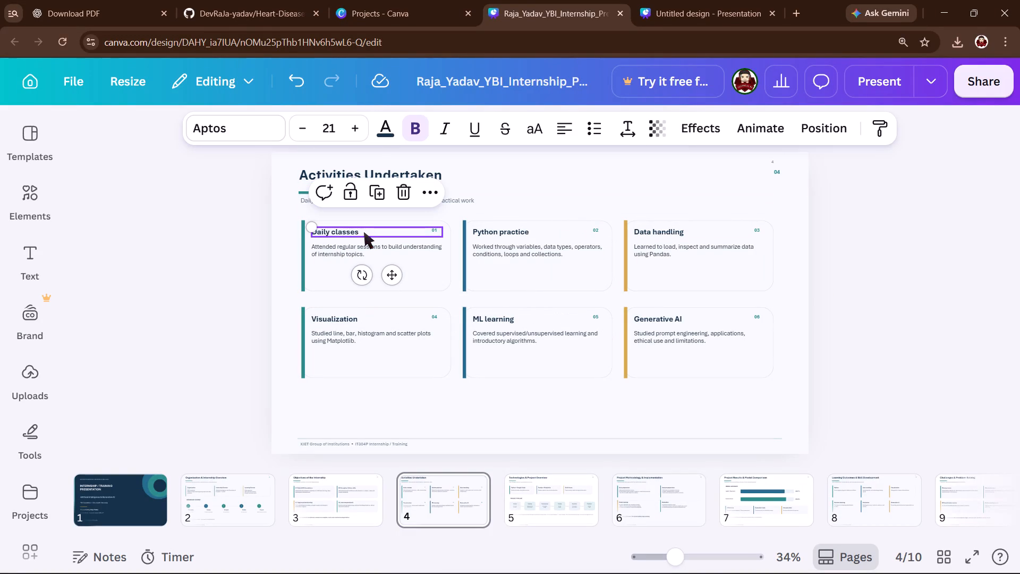
pyautogui.click(364, 232)
pyautogui.click(364, 232)
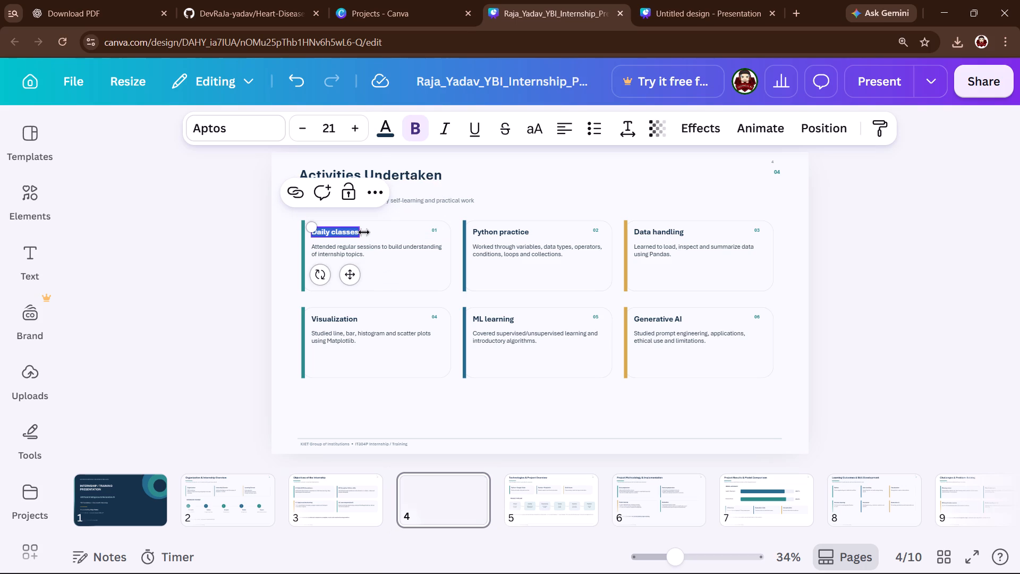
pyautogui.click(368, 234)
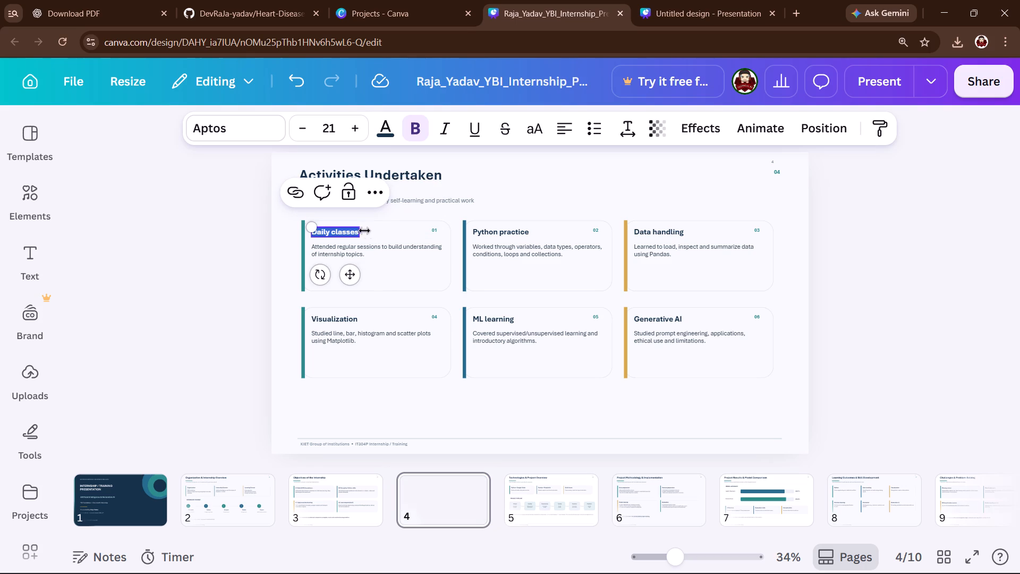
pyautogui.click(363, 233)
pyautogui.tripleClick(369, 232)
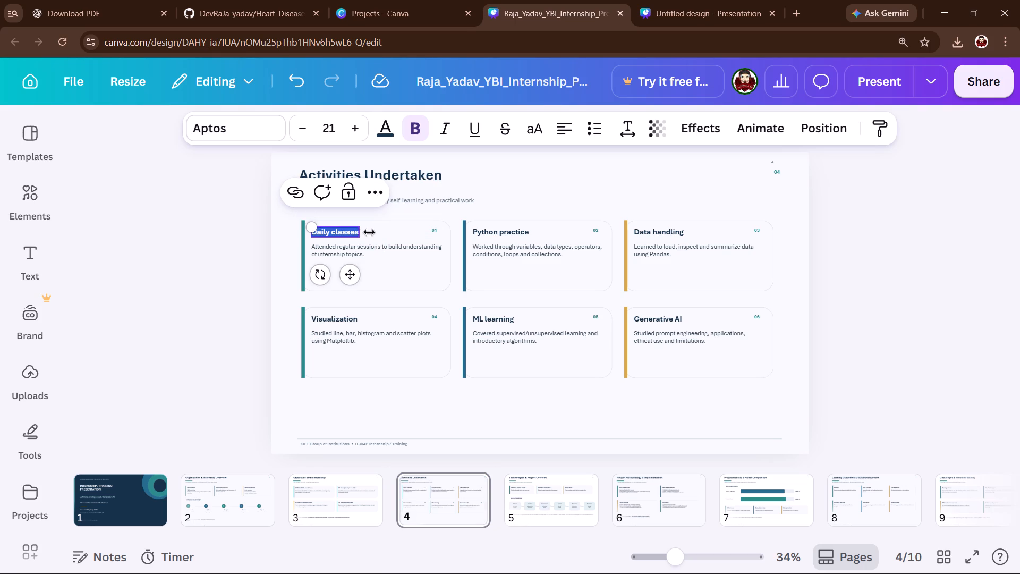
pyautogui.click(369, 232)
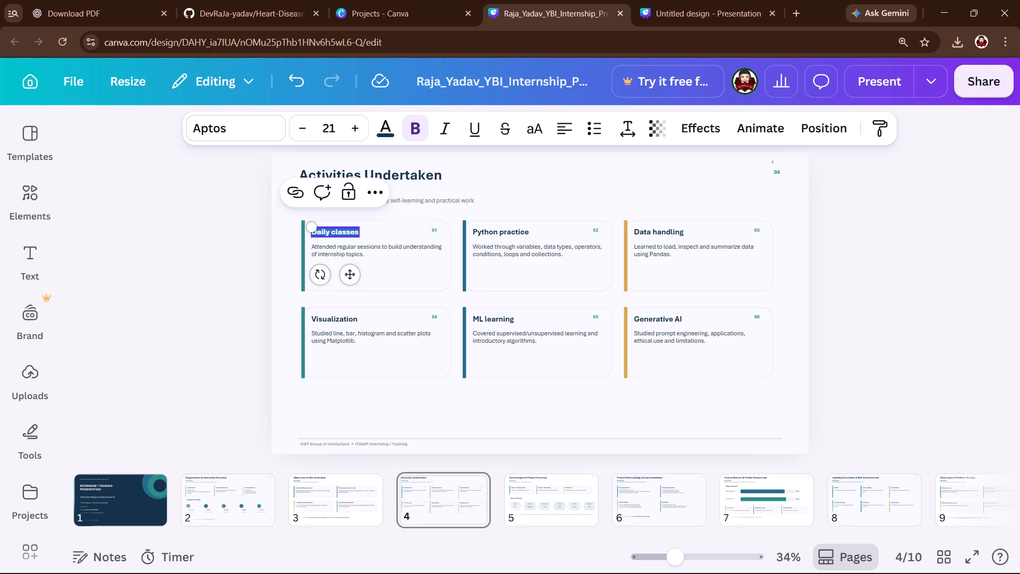
pyautogui.click(348, 233)
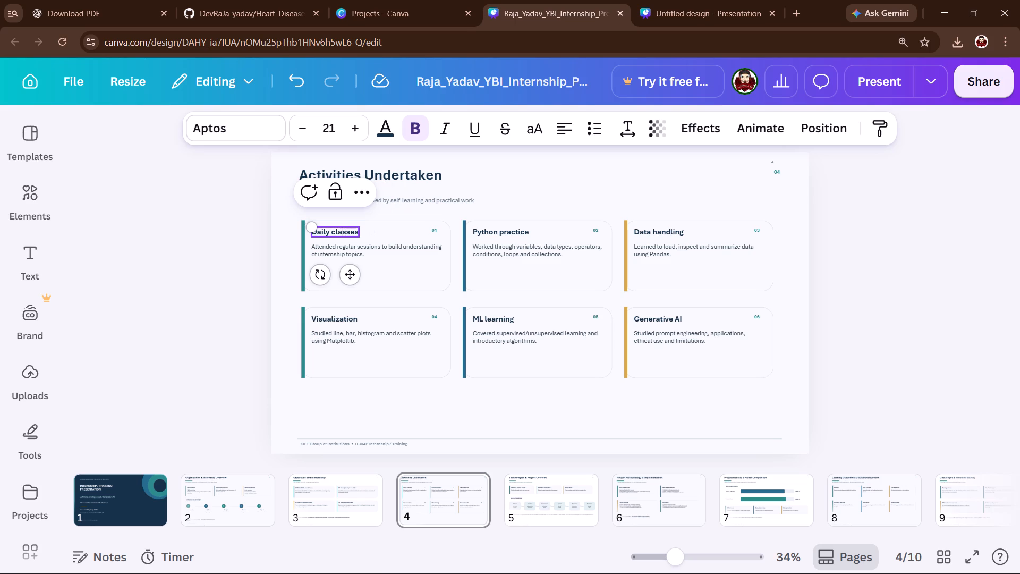
pyautogui.press('Left')
pyautogui.press('Left')
pyautogui.press('Left')
pyautogui.press('Left')
pyautogui.press('Left')
pyautogui.press('BackSpace')
pyautogui.press('BackSpace')
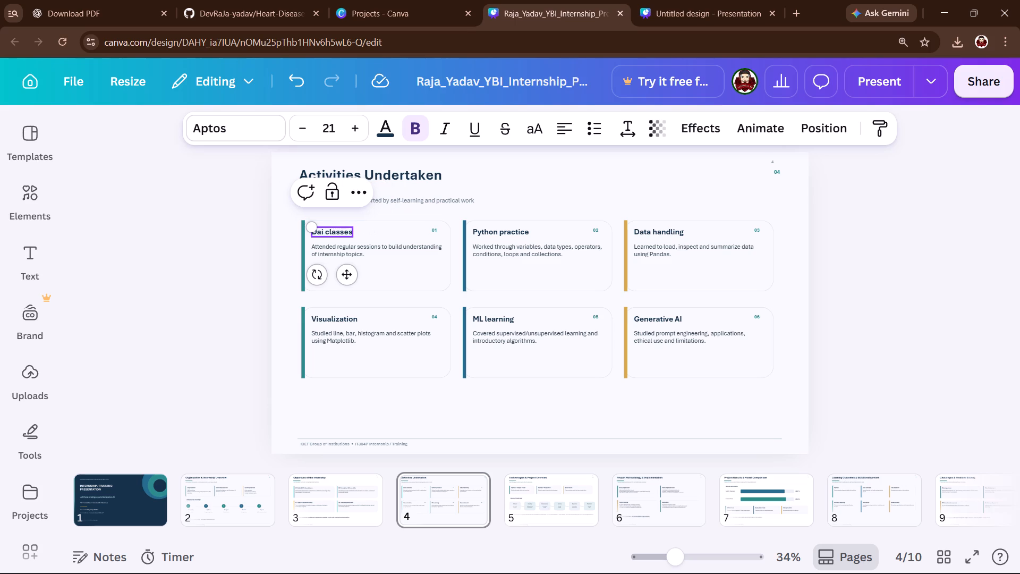
pyautogui.press('BackSpace')
pyautogui.press('BackSpace')
pyautogui.press('BackSpace')
pyautogui.write('Regular')
pyautogui.click(273, 256)
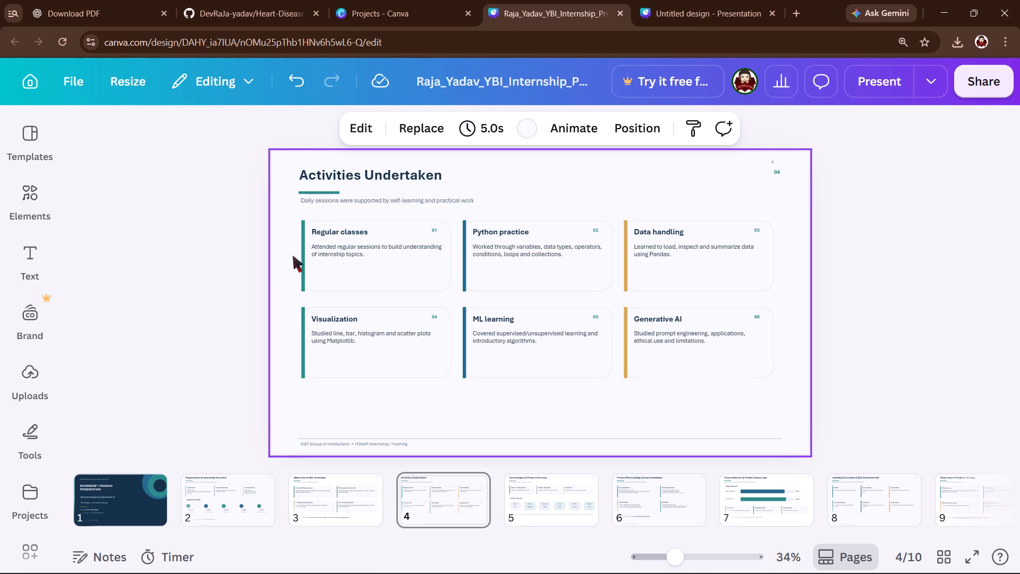
# Replace the second word of the first card's heading so that it reads "Regular sessions".
pyautogui.click(359, 231)
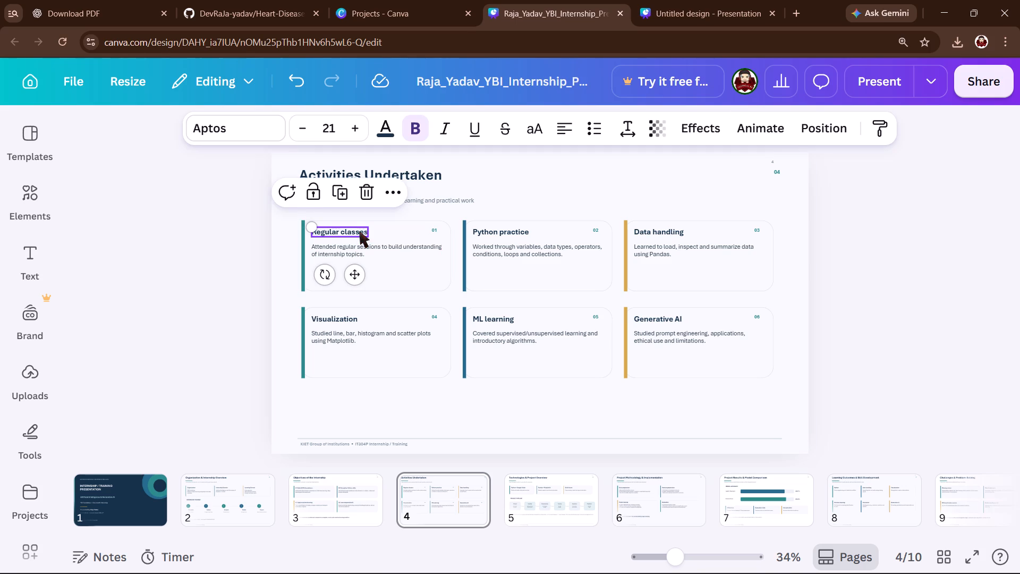
pyautogui.click(359, 231)
pyautogui.press('Down')
pyautogui.press('Right')
pyautogui.press('Right')
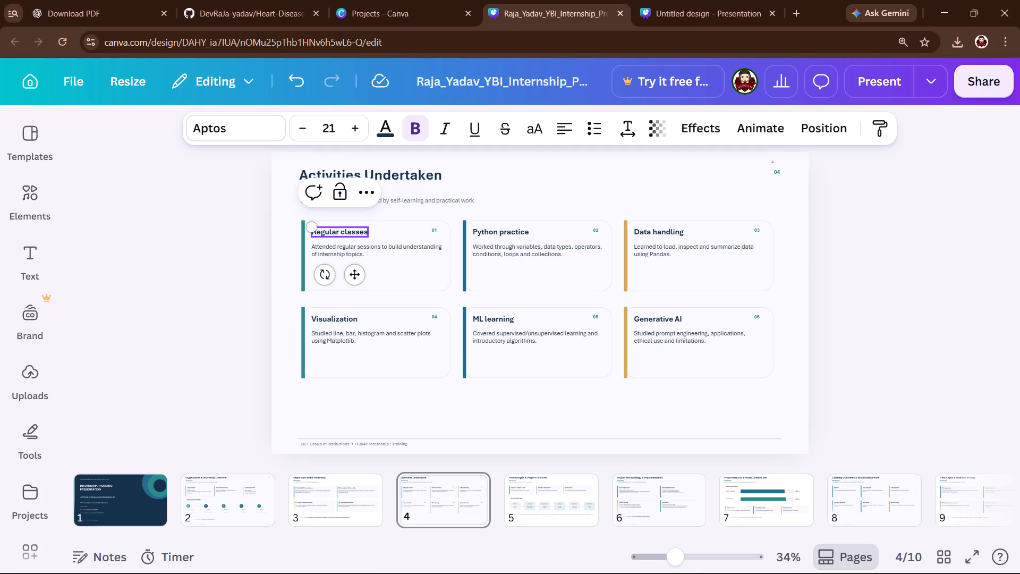
pyautogui.click(359, 231)
pyautogui.press('Right')
pyautogui.press('Right')
pyautogui.press('BackSpace')
pyautogui.press('BackSpace')
pyautogui.press('BackSpace')
pyautogui.press('BackSpace')
pyautogui.press('BackSpace')
pyautogui.press('BackSpace')
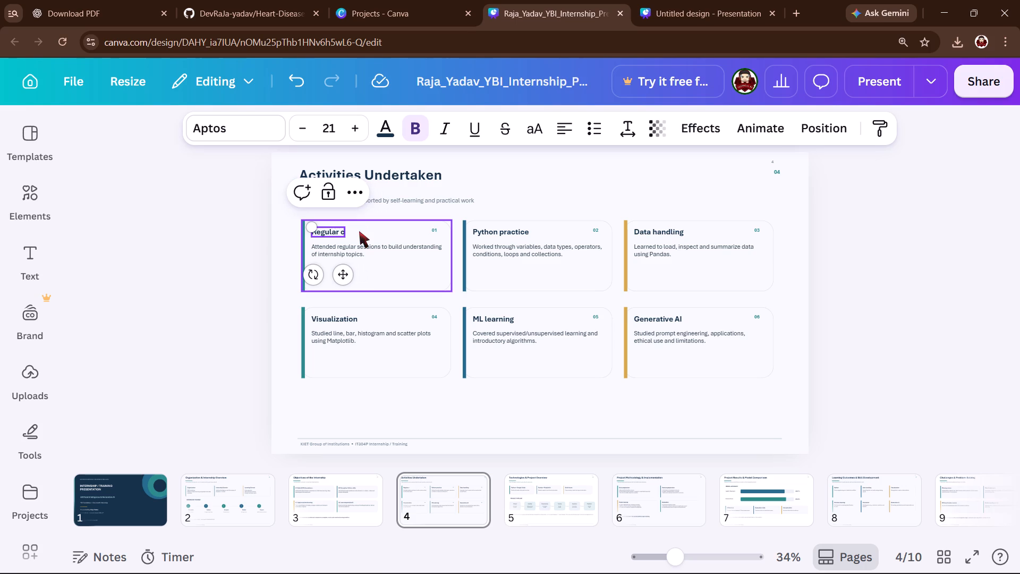
pyautogui.press('BackSpace')
pyautogui.write('sessions')
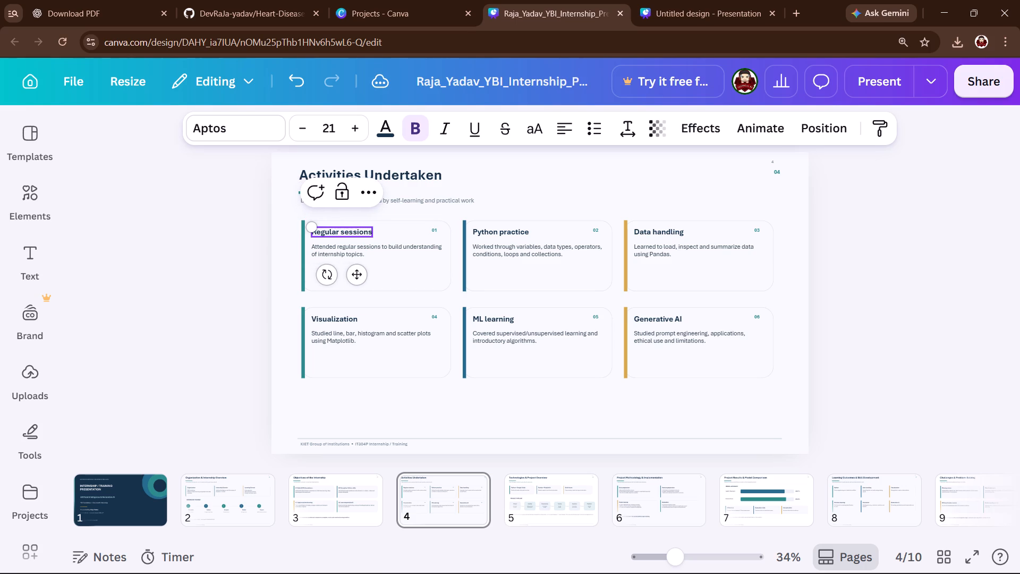
pyautogui.click(265, 281)
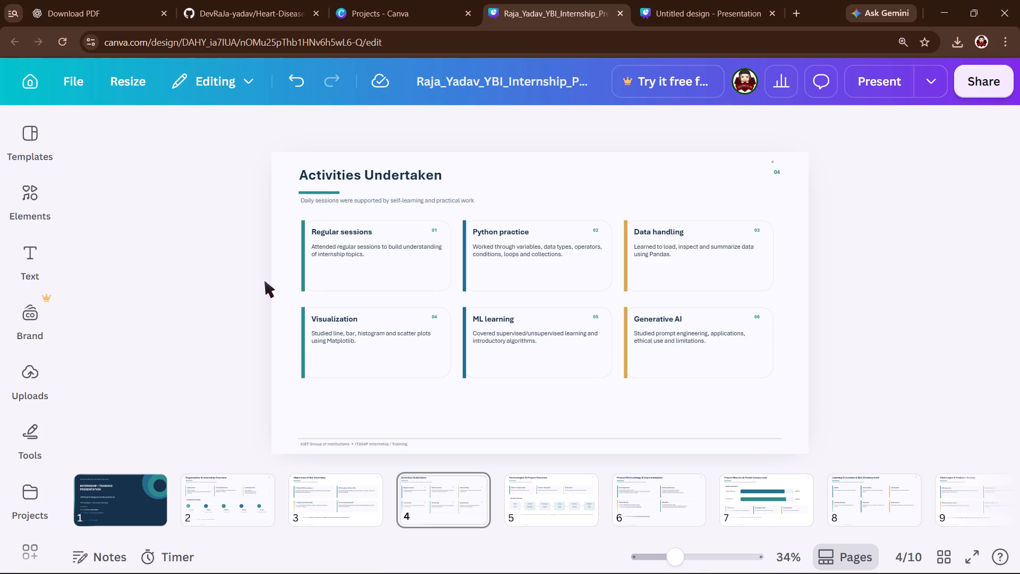
# Expand the "ML learning" card heading on the Activities Undertaken slide to "Machine Learning".
pyautogui.click(482, 317)
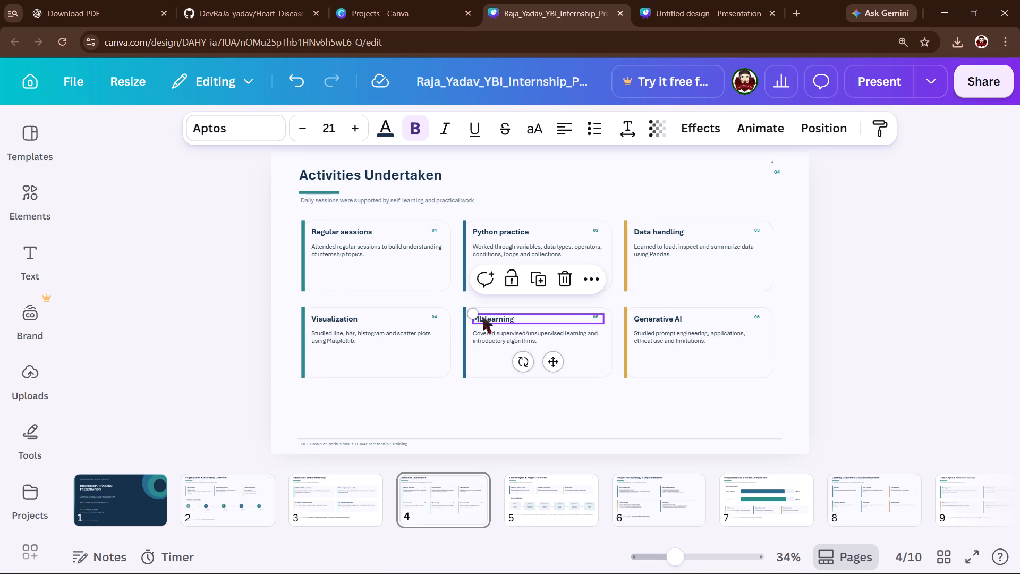
pyautogui.click(483, 319)
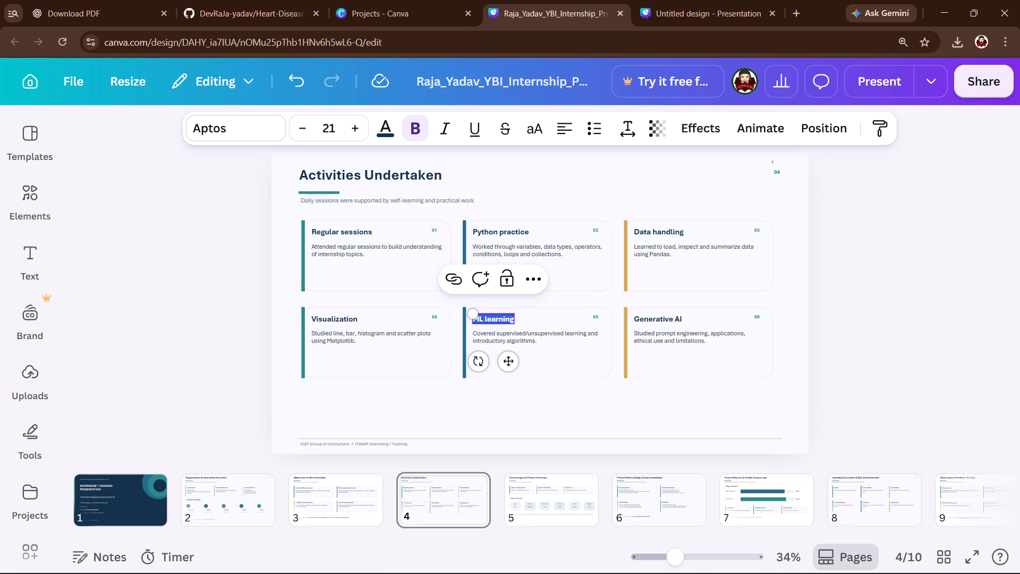
pyautogui.click(483, 319)
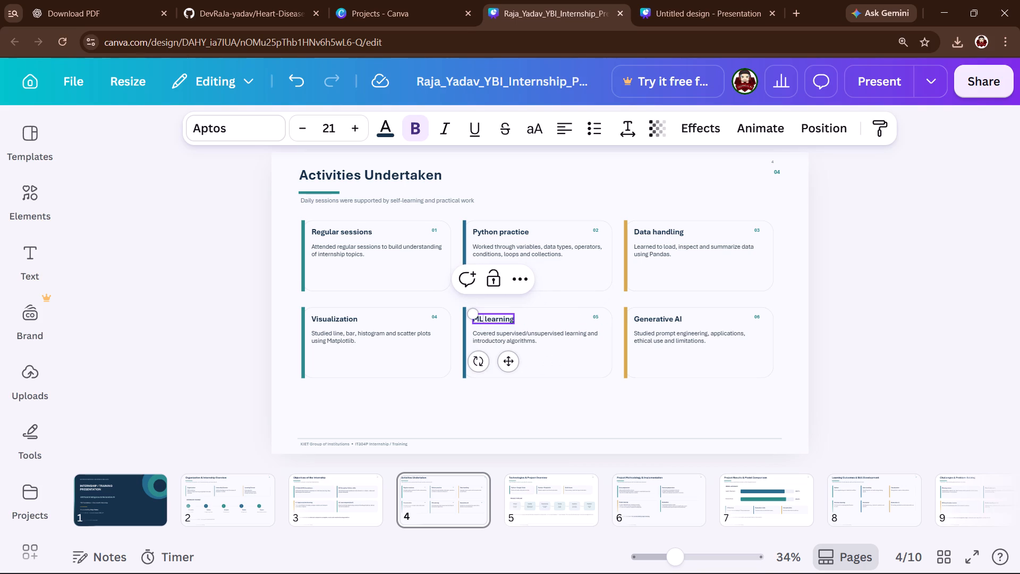
pyautogui.press('Left')
pyautogui.write('achine')
pyautogui.press('Right')
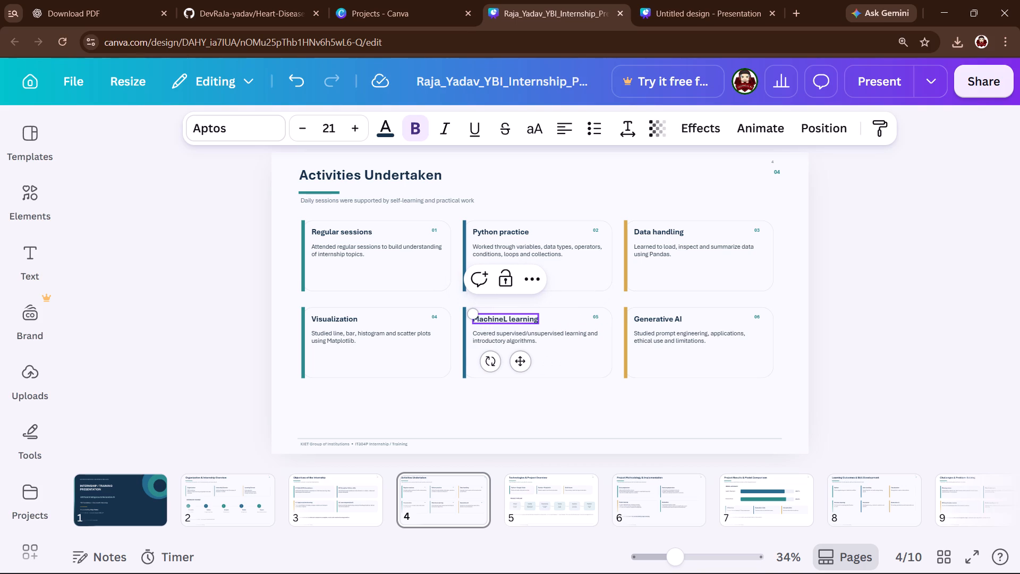
pyautogui.press('Left')
pyautogui.press('space')
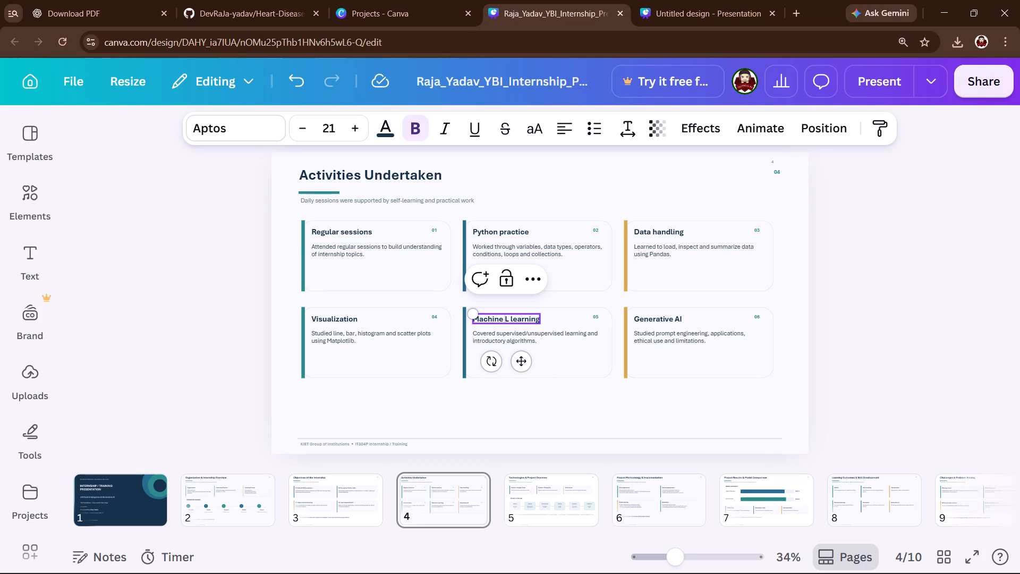
pyautogui.press('Right')
pyautogui.press('Right')
pyautogui.press('Right')
pyautogui.press('BackSpace')
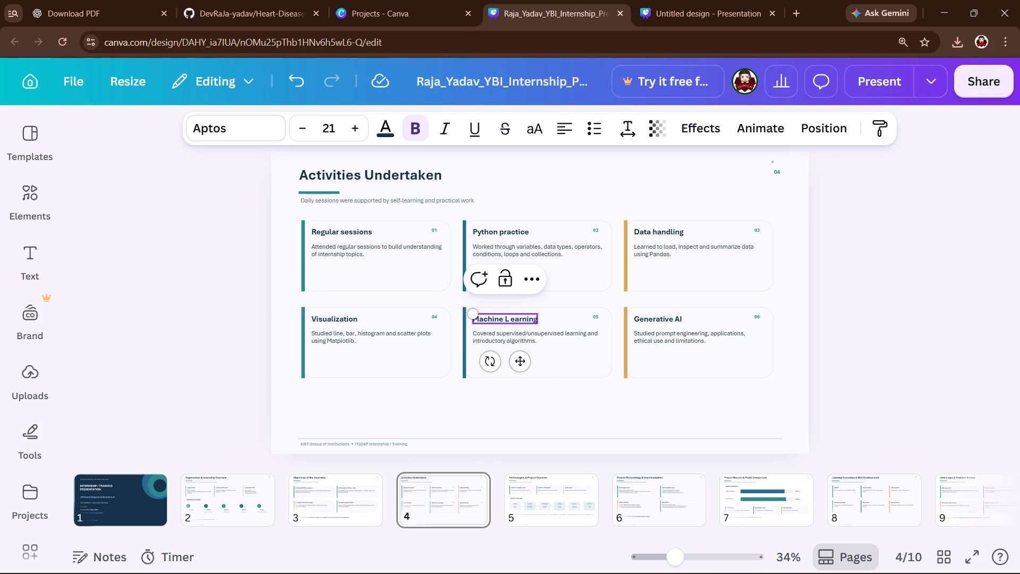
pyautogui.press('BackSpace')
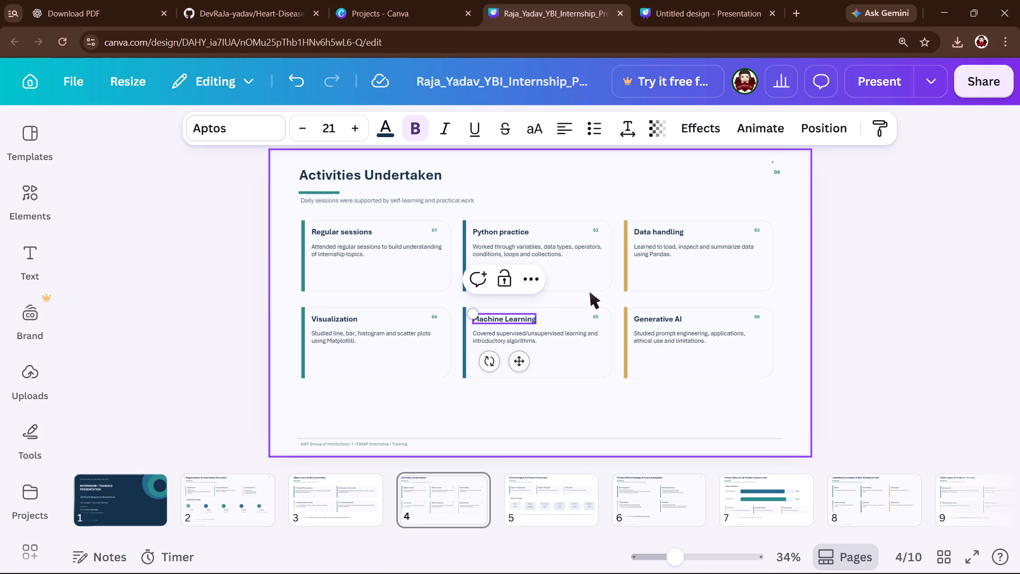
pyautogui.click(589, 297)
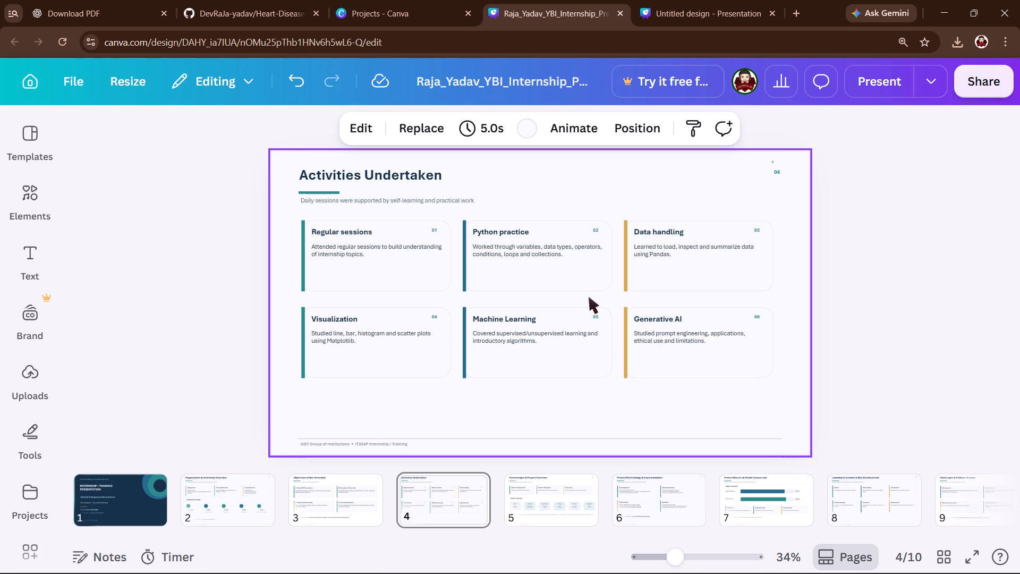
pyautogui.click(849, 381)
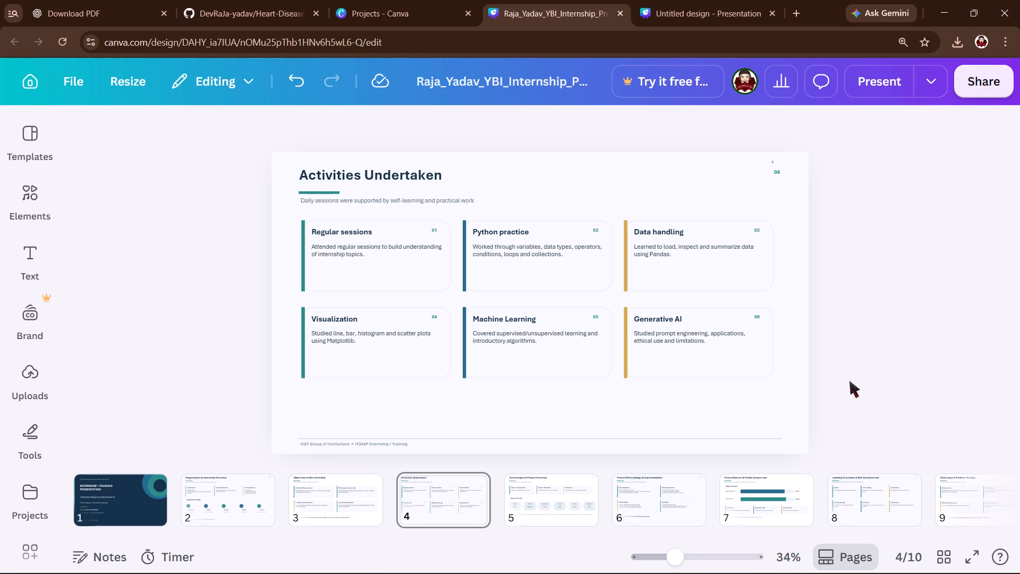
# Review the following slides, from Technologies & Project Overview through Project Results & Model Comparison.
pyautogui.press('Right')
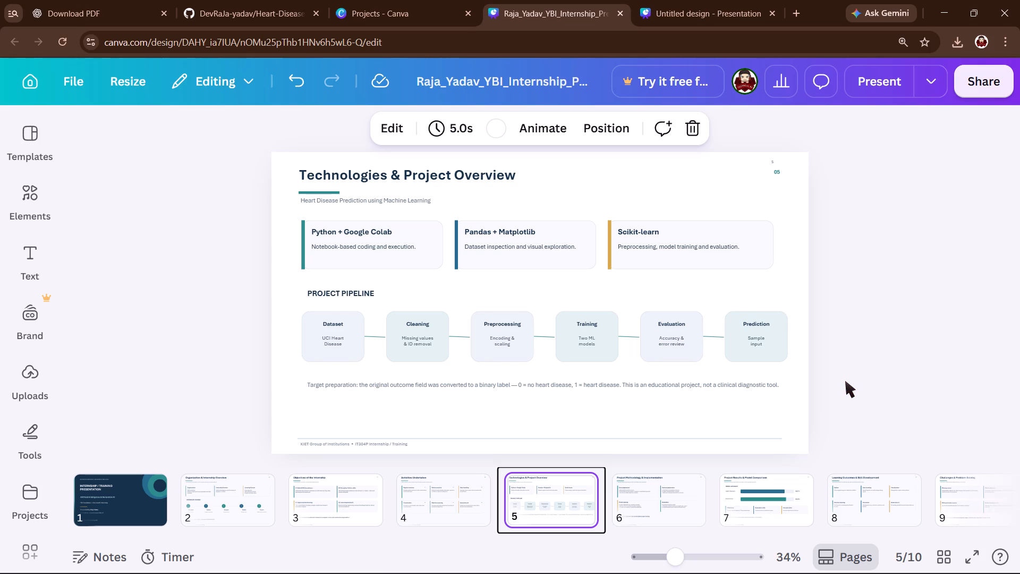
pyautogui.press('Right')
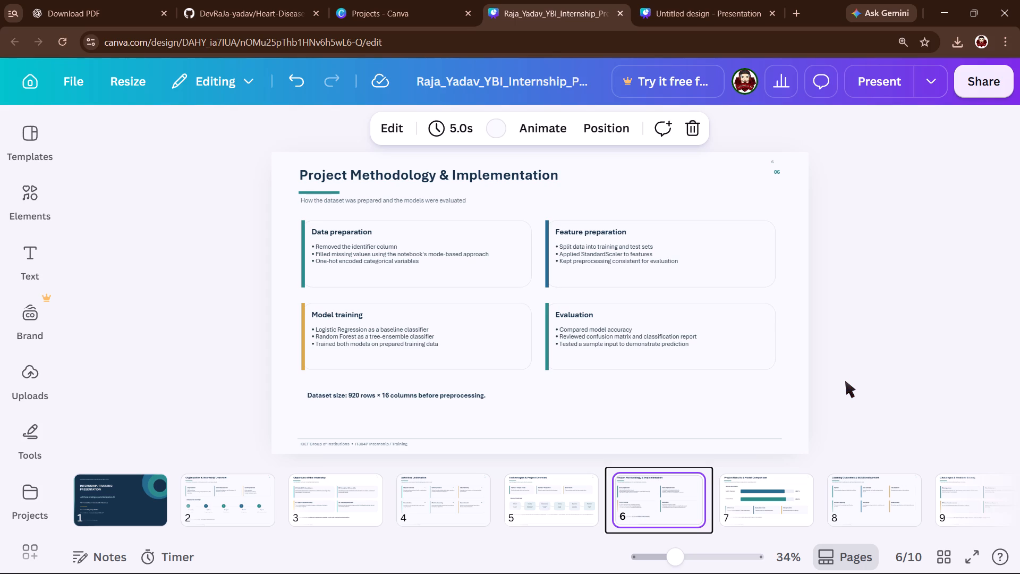
pyautogui.press('Right')
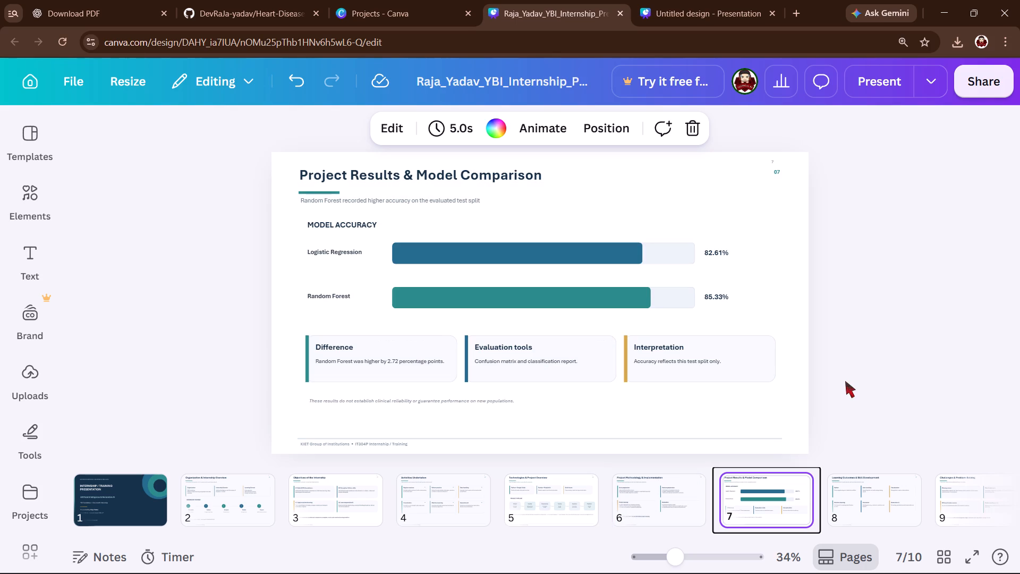
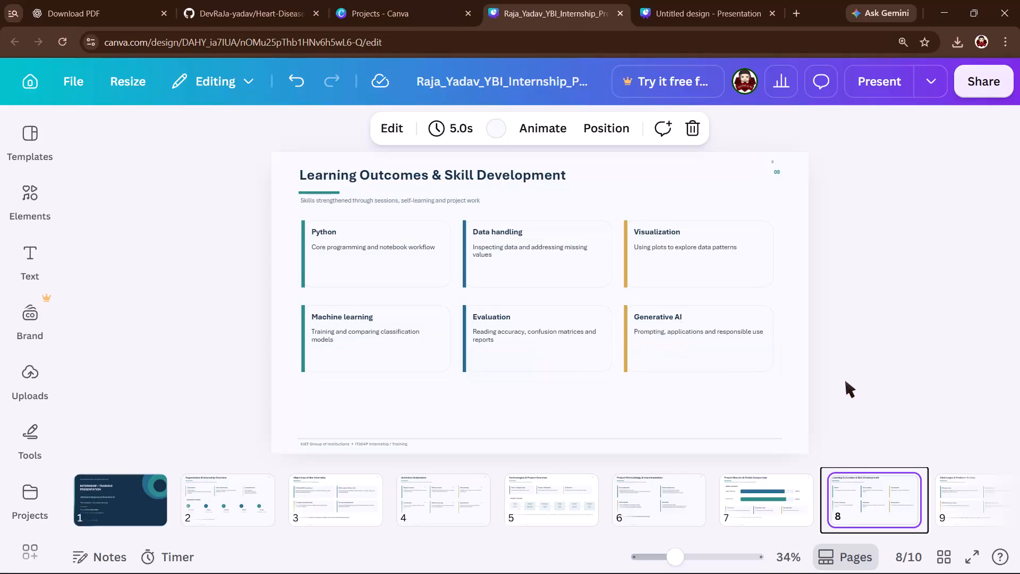
# Shorten the closing banner on the Conclusion & Future Learning slide to "THANK YOU", removing the questions and discussion part.
pyautogui.press('Right')
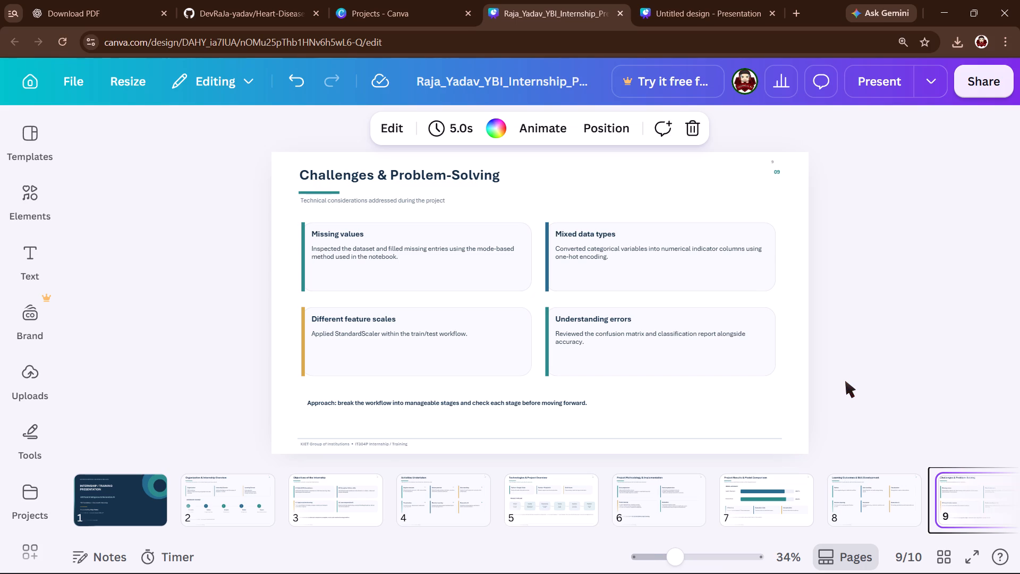
pyautogui.press('Right')
pyautogui.press('Left')
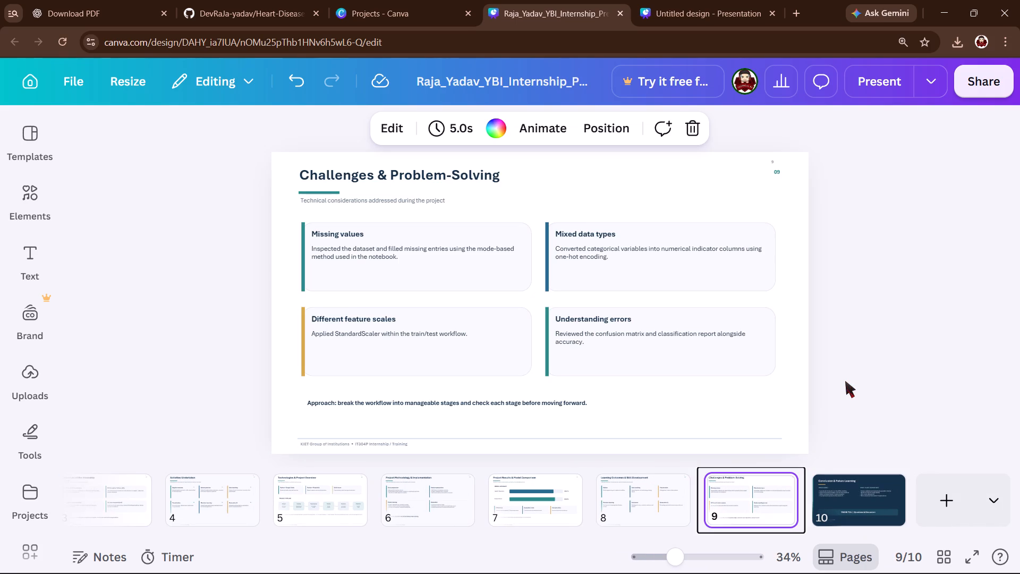
pyautogui.press('Right')
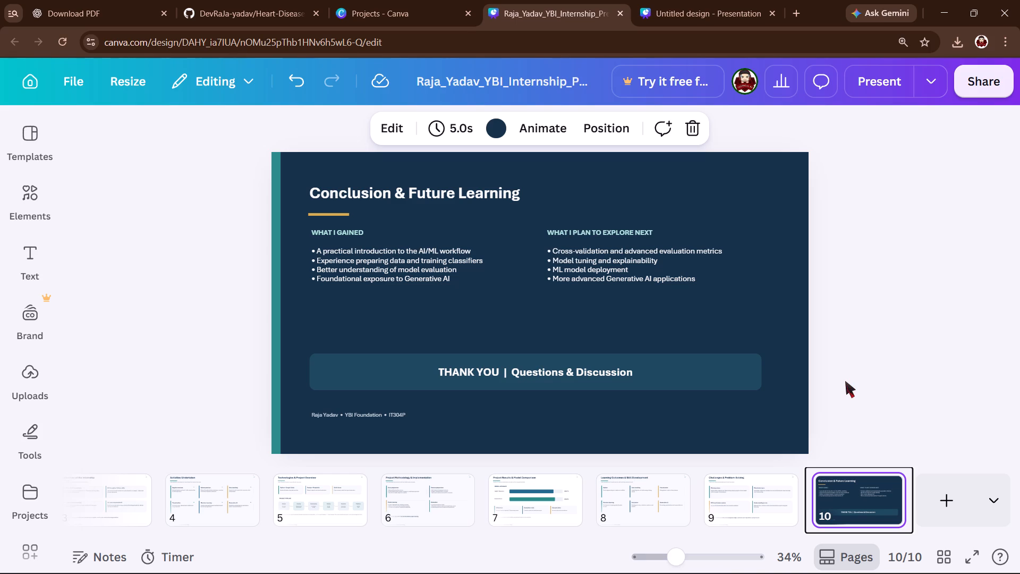
pyautogui.click(673, 368)
pyautogui.click(673, 368)
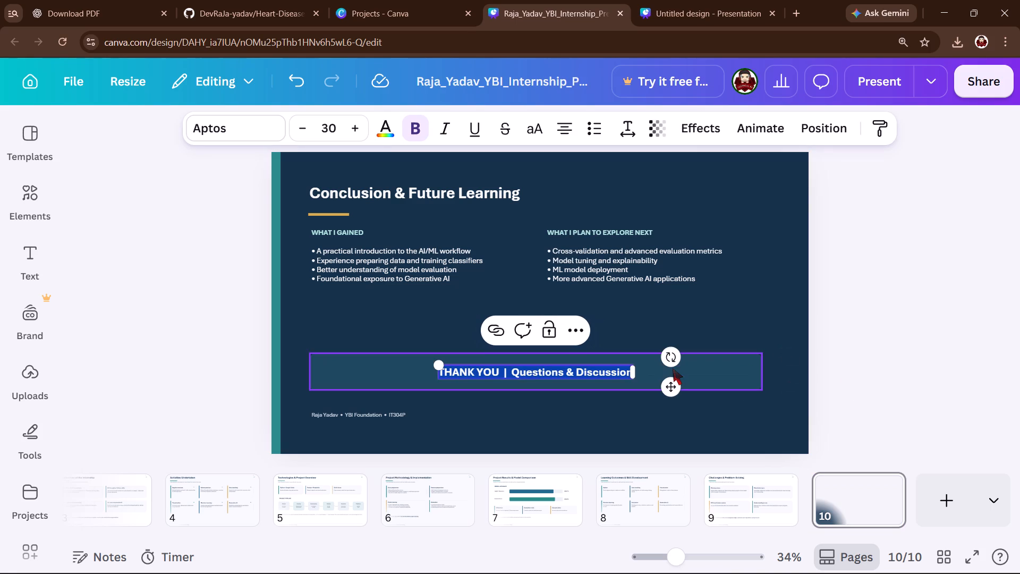
pyautogui.click(623, 372)
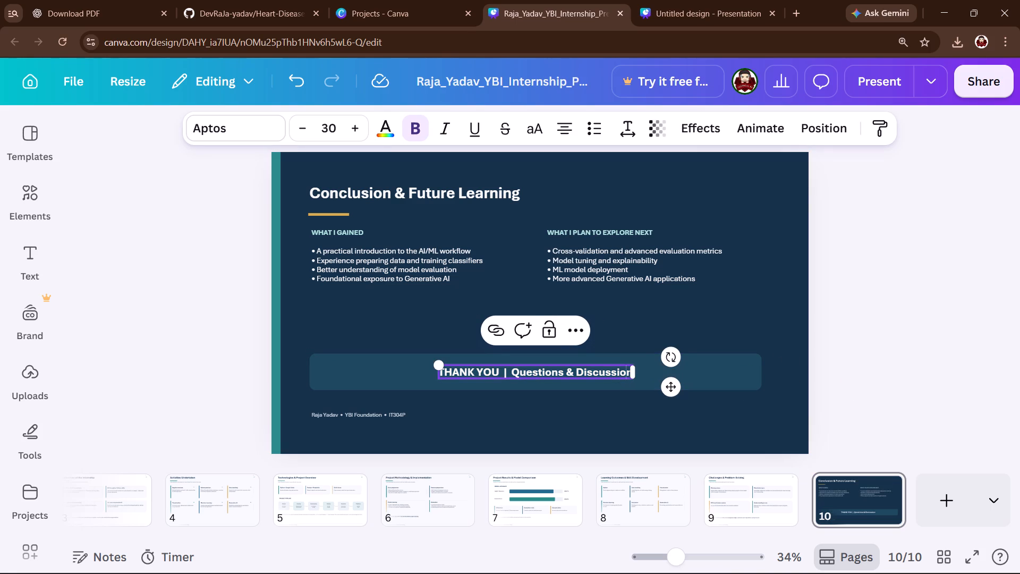
pyautogui.press('Right')
pyautogui.press('BackSpace')
pyautogui.press('BackSpace')
pyautogui.press('BackSpace')
pyautogui.press('BackSpace')
pyautogui.press('BackSpace')
pyautogui.press('BackSpace')
pyautogui.press('BackSpace')
pyautogui.press('BackSpace')
pyautogui.press('BackSpace')
pyautogui.press('BackSpace')
pyautogui.press('BackSpace')
pyautogui.press('BackSpace')
pyautogui.press('BackSpace')
pyautogui.press('BackSpace')
pyautogui.press('BackSpace')
pyautogui.press('BackSpace')
pyautogui.press('BackSpace')
pyautogui.press('BackSpace')
pyautogui.press('BackSpace')
pyautogui.press('BackSpace')
pyautogui.press('BackSpace')
pyautogui.press('BackSpace')
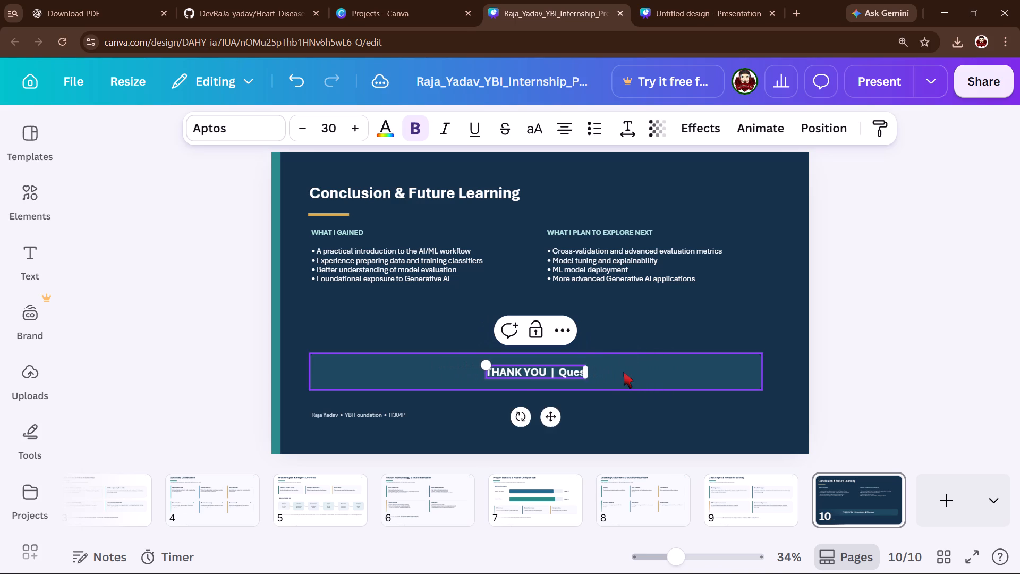
pyautogui.press('BackSpace')
pyautogui.press('BackSpace')
pyautogui.press('BackSpace')
pyautogui.press('BackSpace')
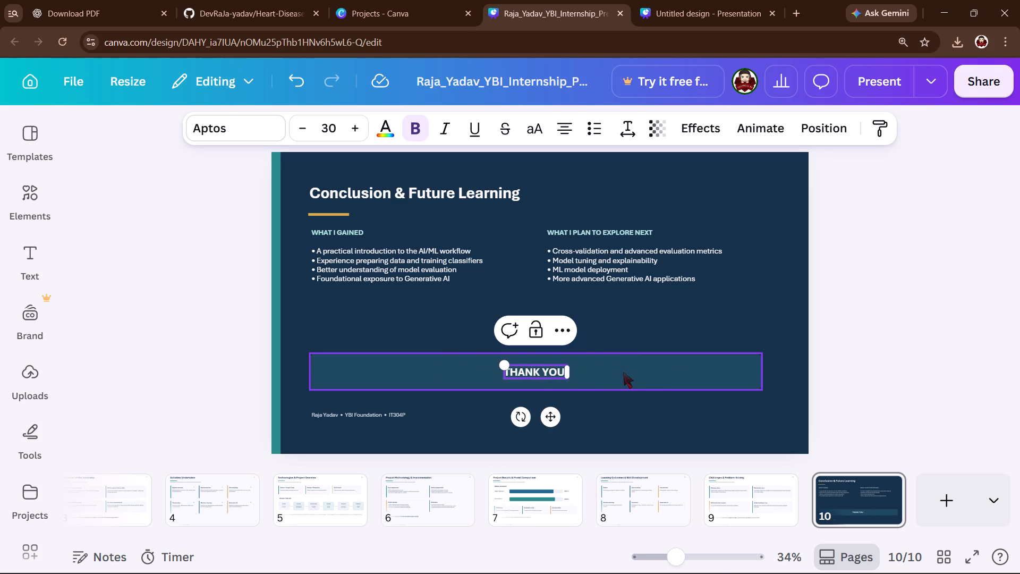
pyautogui.click(623, 372)
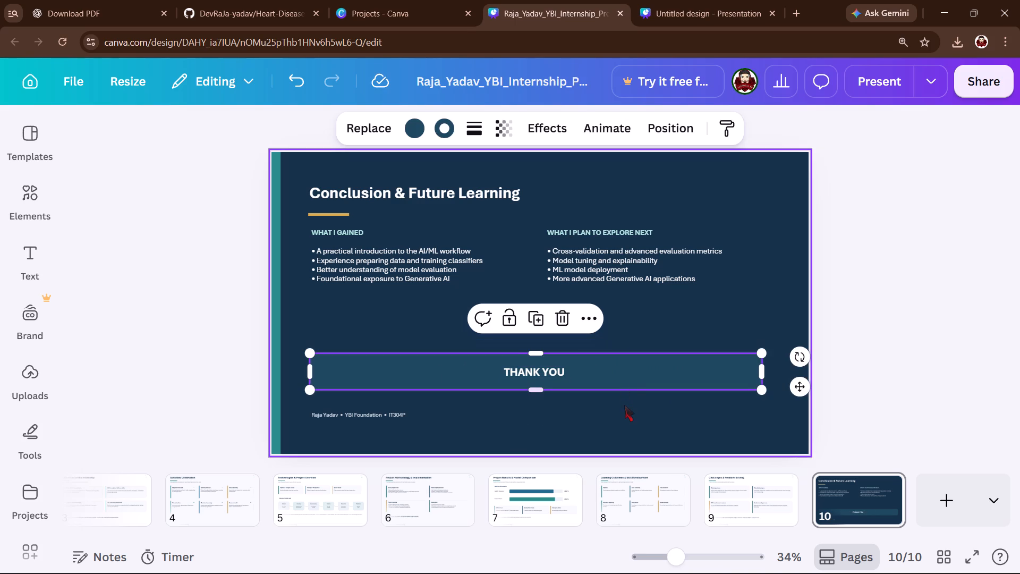
pyautogui.click(624, 405)
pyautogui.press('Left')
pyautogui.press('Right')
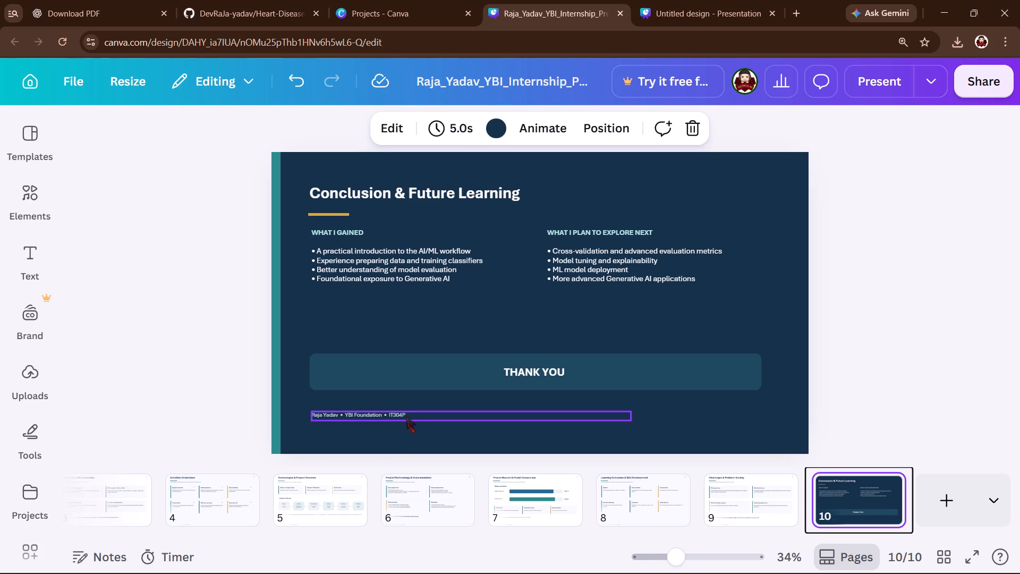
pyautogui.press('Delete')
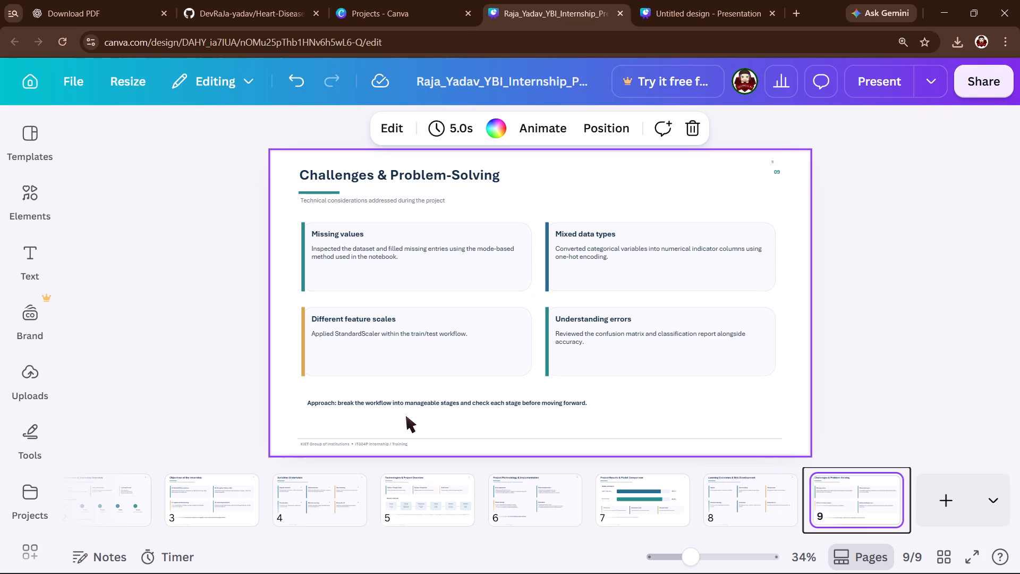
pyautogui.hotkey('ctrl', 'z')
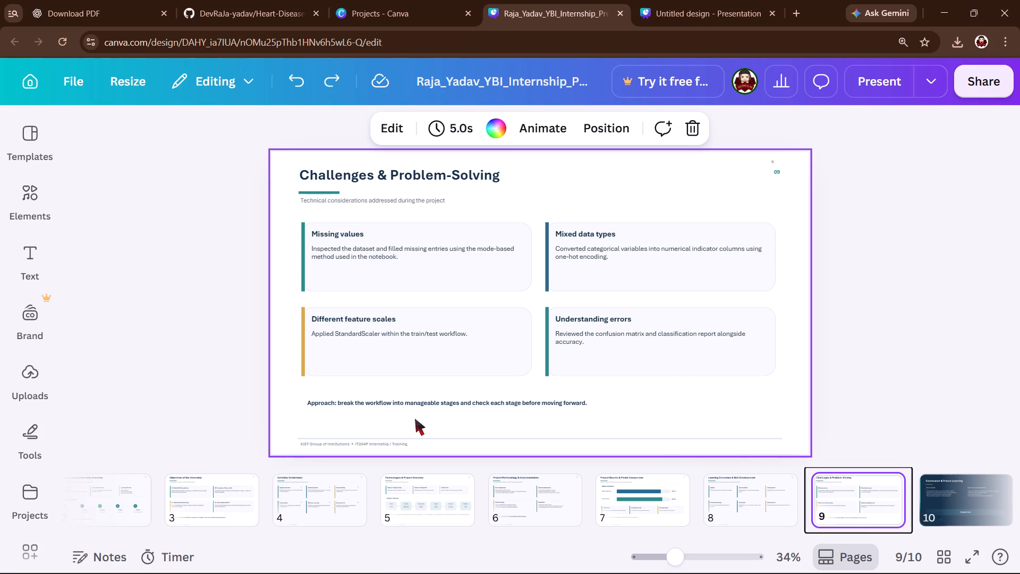
# Delete the small footer line with the presenter's name, foundation and course code from the Conclusion & Future Learning slide.
pyautogui.press('Right')
pyautogui.click(415, 414)
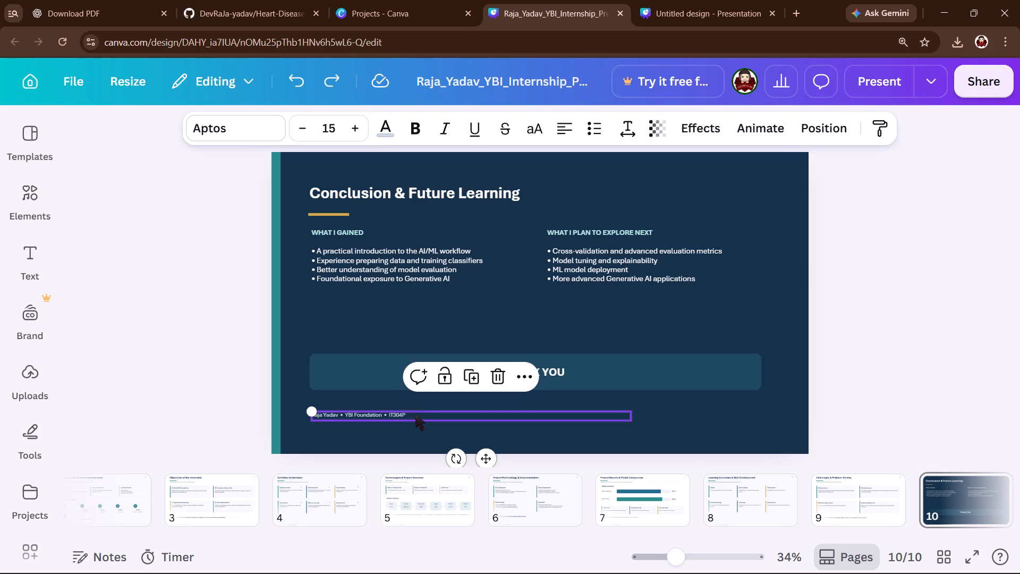
pyautogui.press('Delete')
pyautogui.click(158, 345)
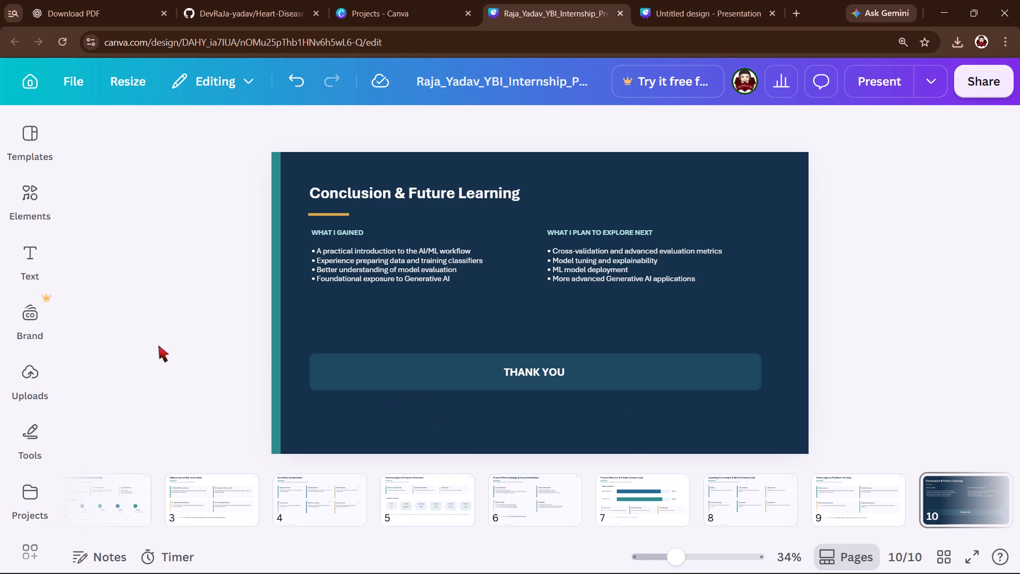
# Delete the clinical reliability disclaimer beneath the cards on the Project Results & Model Comparison slide.
pyautogui.press('Left')
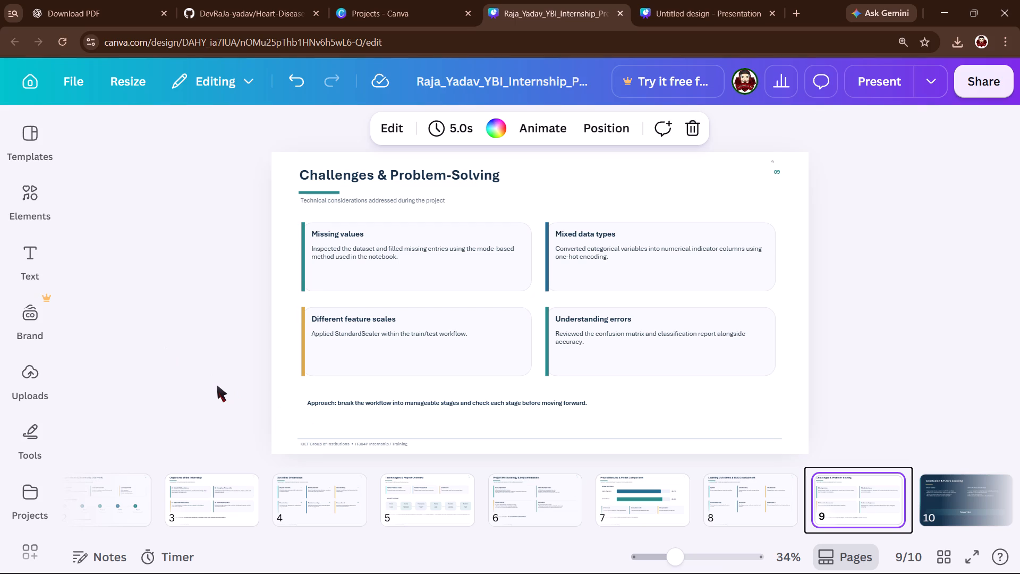
pyautogui.press('Left')
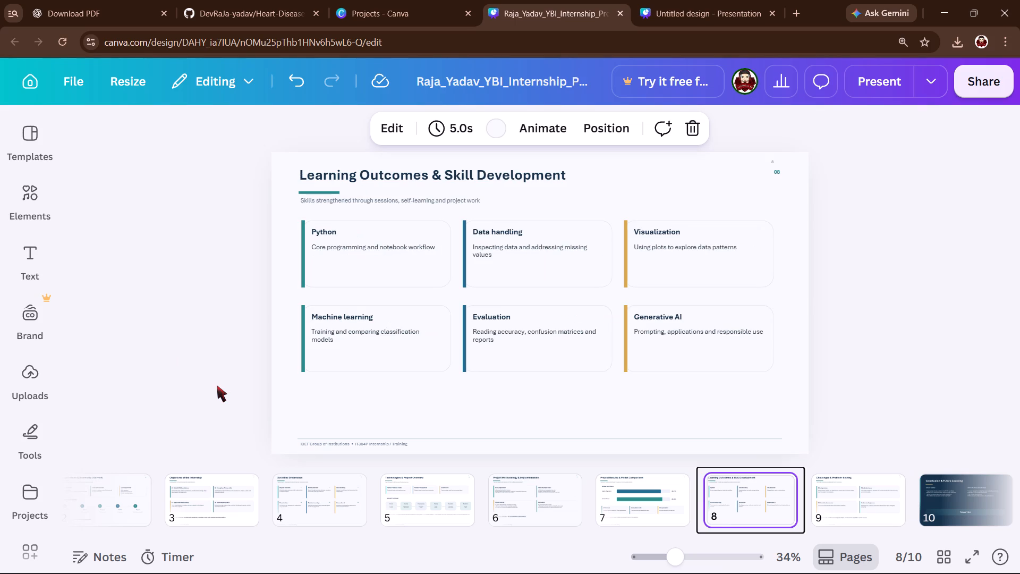
pyautogui.press('Right')
pyautogui.press('Left')
pyautogui.press('Left')
pyautogui.press('Right')
pyautogui.press('Left')
pyautogui.press('Left')
pyautogui.press('Right')
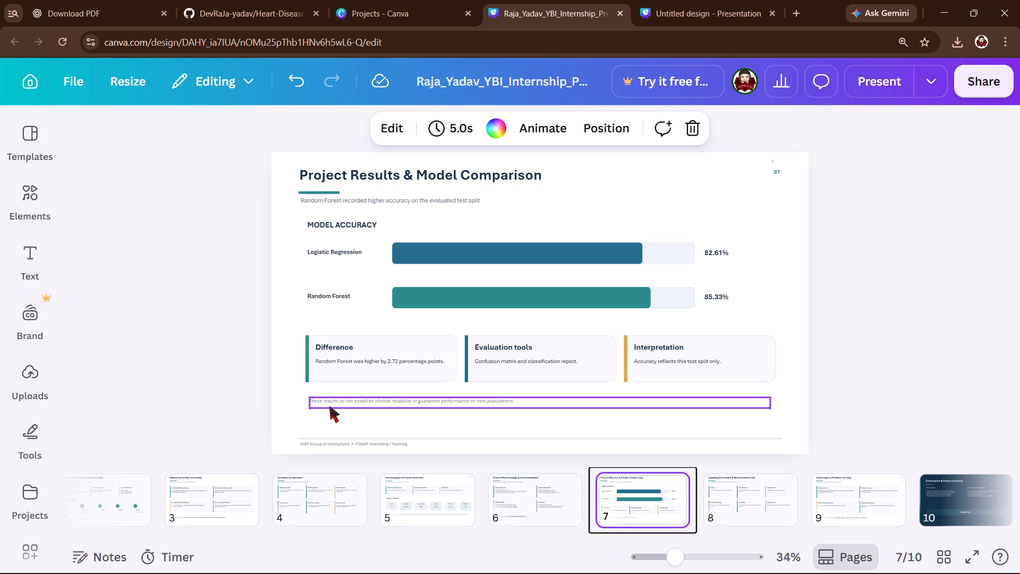
pyautogui.click(345, 403)
pyautogui.press('Delete')
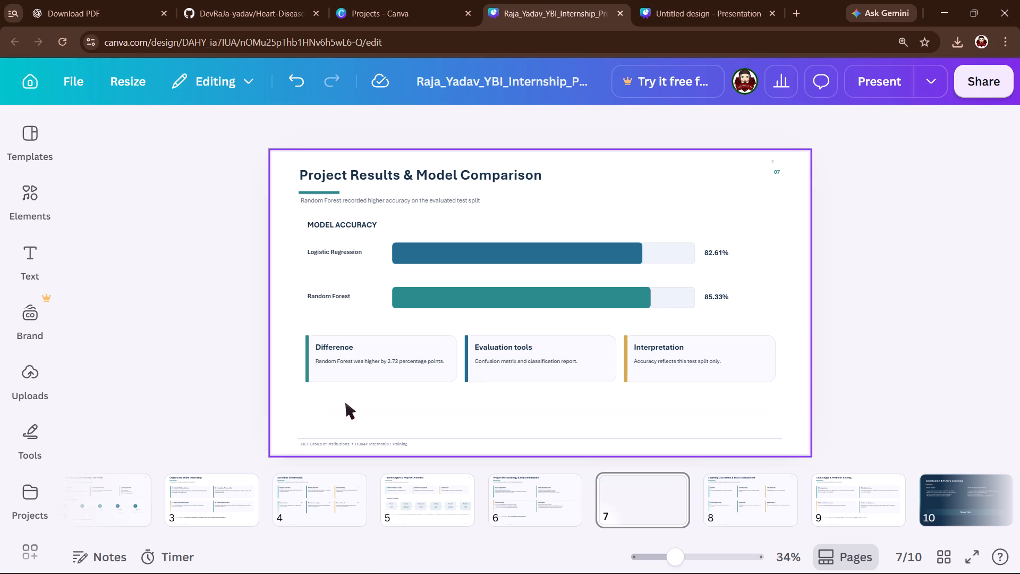
# Review the preceding slides back to the cover, and compare the Organization & Internship Overview slide with the one after it.
pyautogui.press('Left')
pyautogui.press('Left')
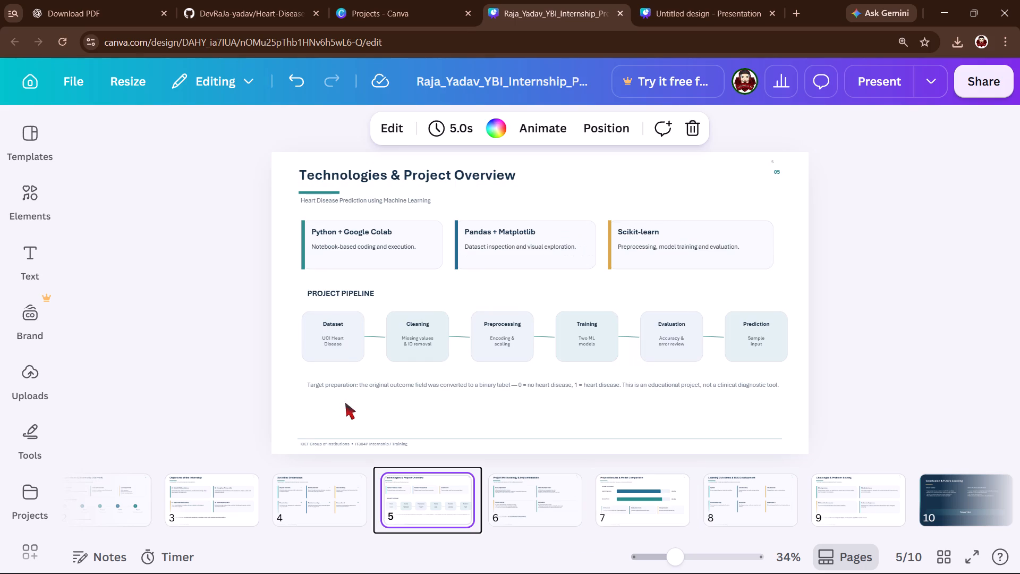
pyautogui.press('Left')
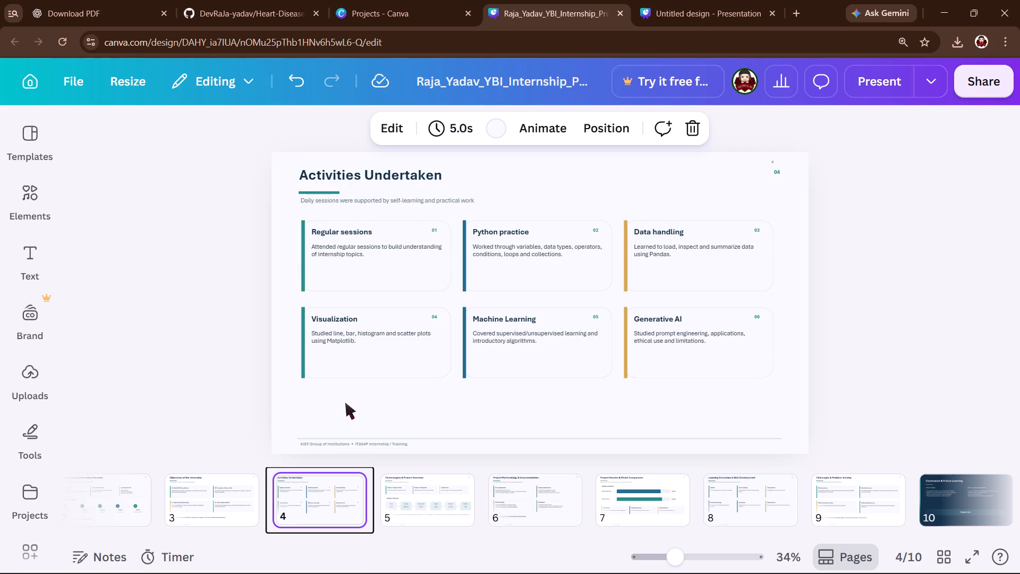
pyautogui.press('Left')
pyautogui.press('Left')
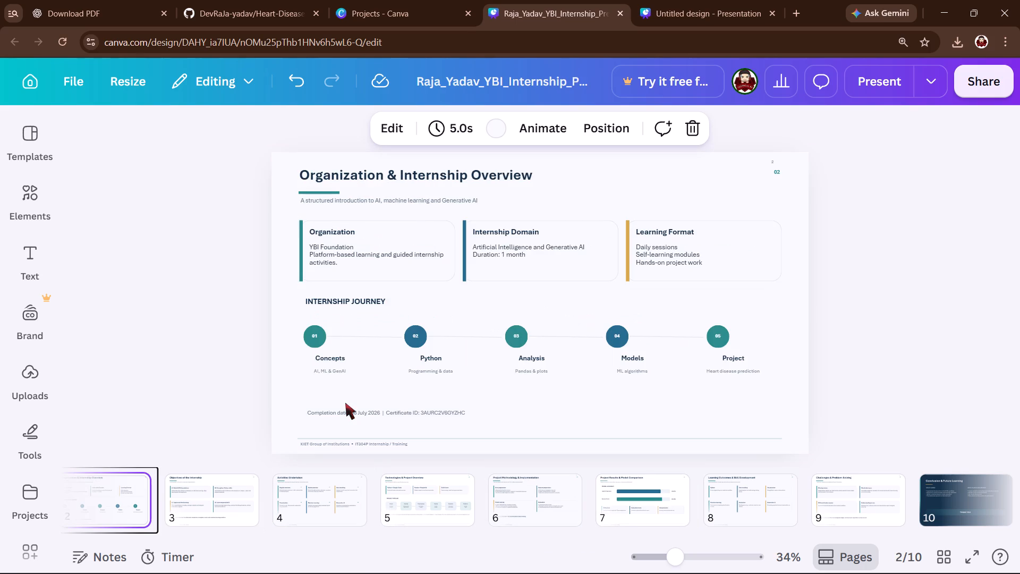
pyautogui.press('Left')
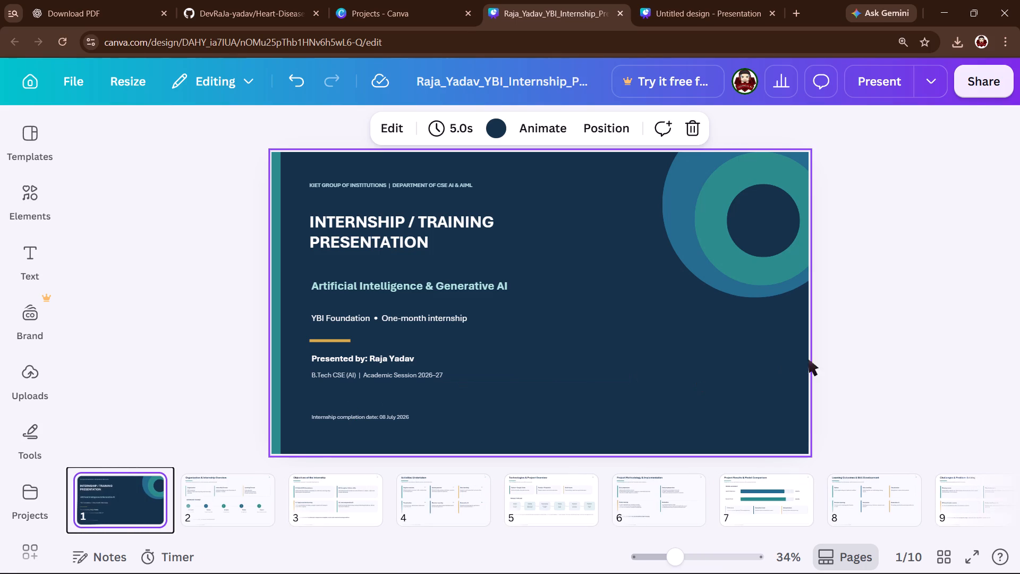
pyautogui.press('Right')
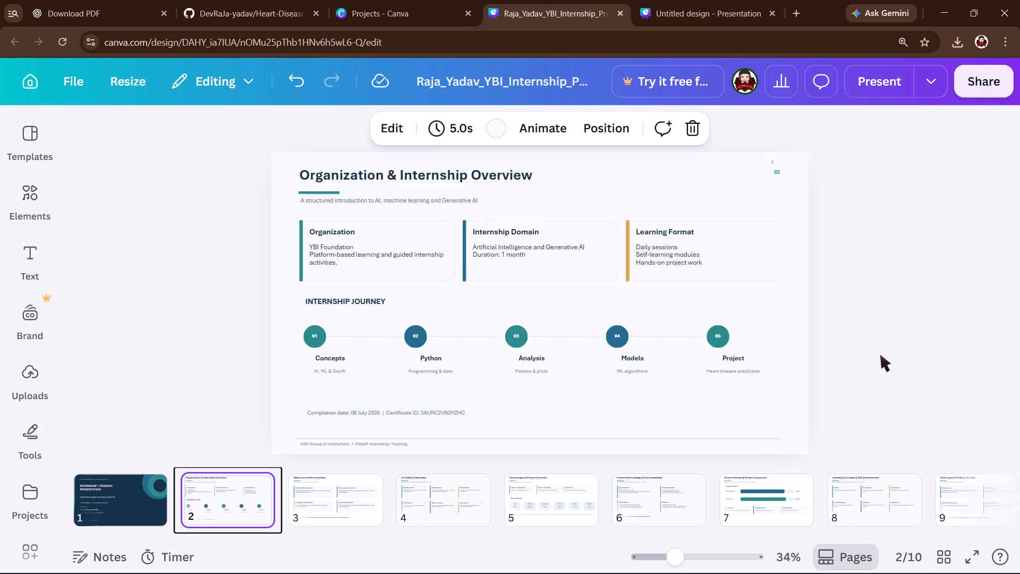
pyautogui.press('Right')
pyautogui.click(927, 313)
pyautogui.press('Left')
pyautogui.press('Right')
pyautogui.press('Left')
pyautogui.press('Right')
pyautogui.press('Left')
pyautogui.press('Left')
pyautogui.press('Left')
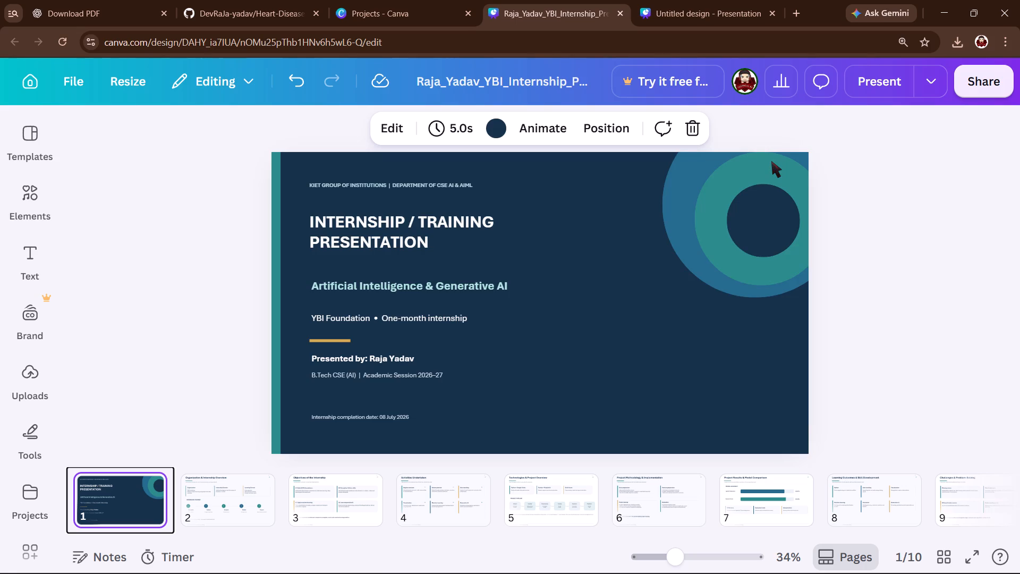
# Delete the small page number above the teal one on the Organization & Internship Overview slide.
pyautogui.press('Right')
pyautogui.click(771, 161)
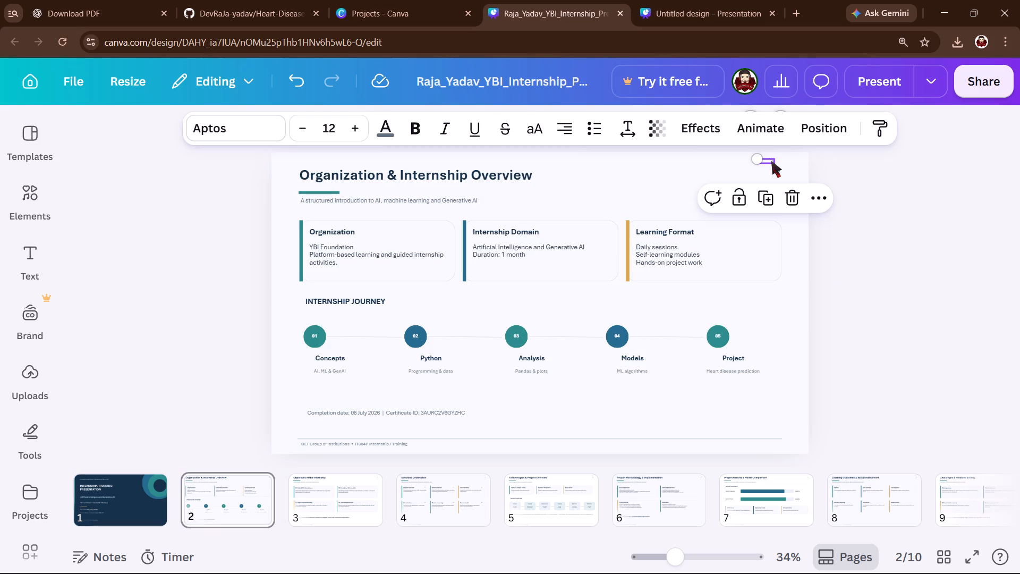
pyautogui.press('Delete')
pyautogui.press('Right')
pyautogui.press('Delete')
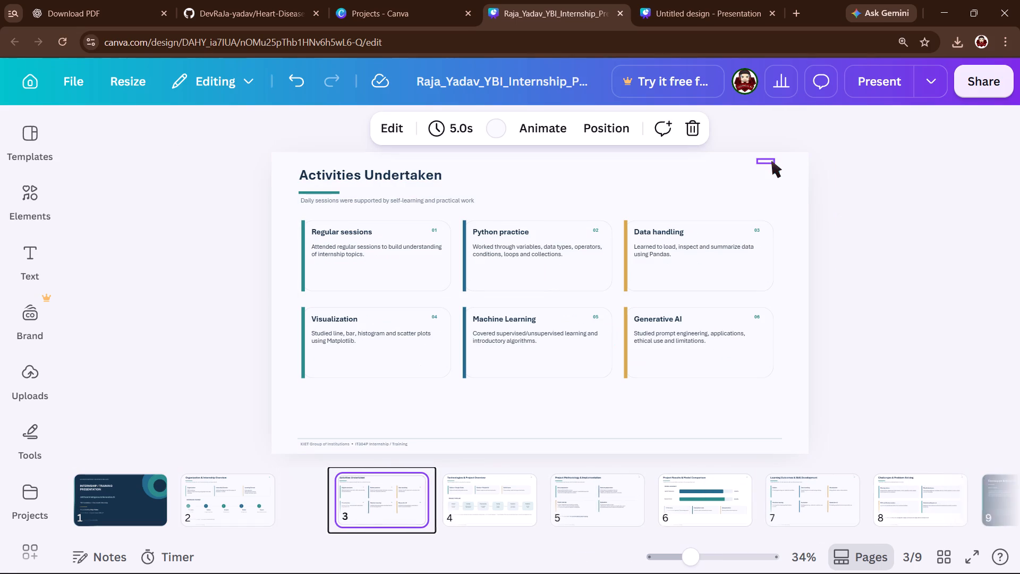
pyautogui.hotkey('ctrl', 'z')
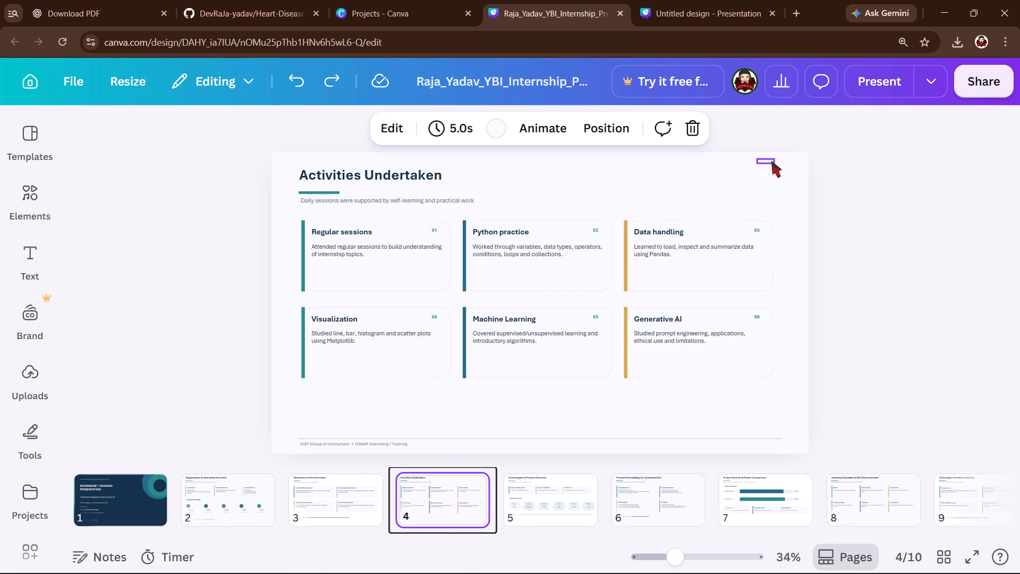
# Delete the small upper page number from the Activities Undertaken, Technologies & Project Overview, Project Methodology & Implementation, and Project Results & Model Comparison slides.
pyautogui.click(771, 161)
pyautogui.press('Delete')
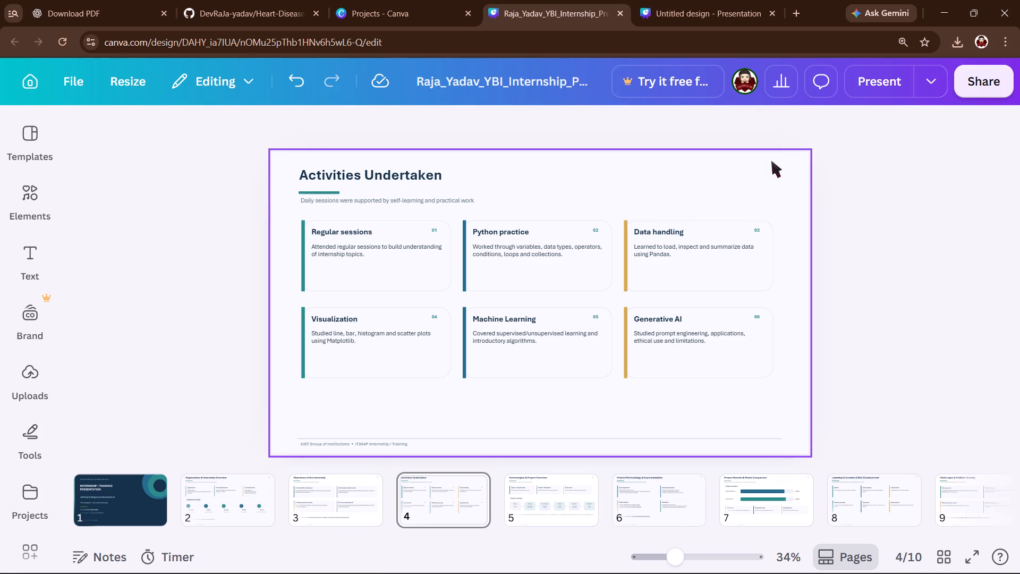
pyautogui.press('Right')
pyautogui.click(771, 161)
pyautogui.press('Delete')
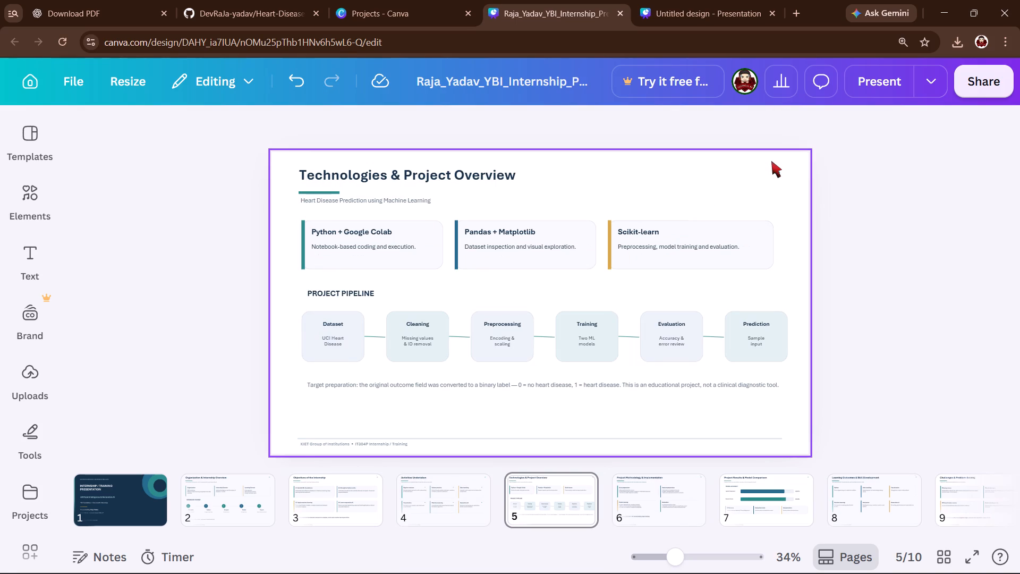
pyautogui.press('Right')
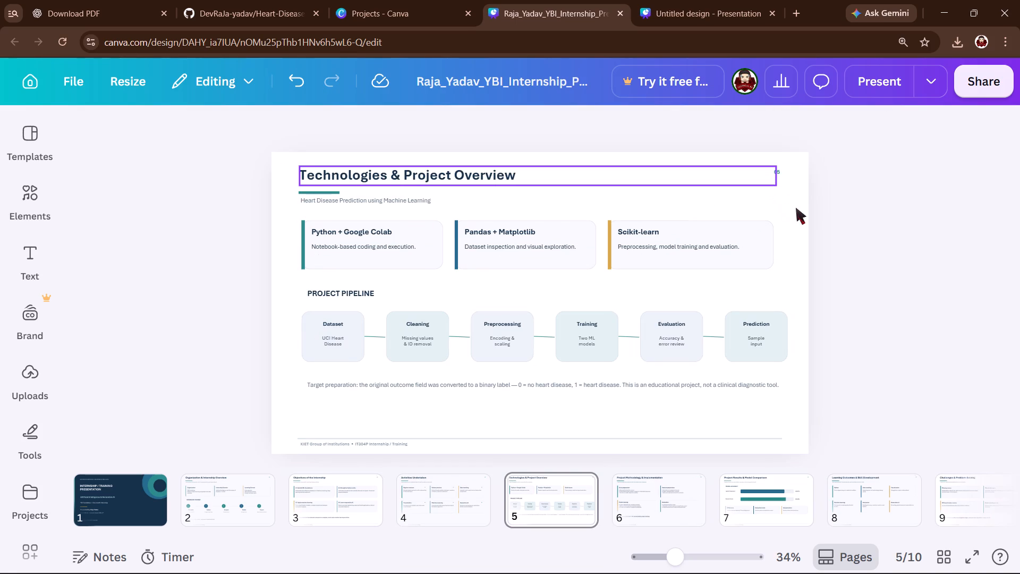
pyautogui.click(773, 161)
pyautogui.press('Delete')
pyautogui.press('Right')
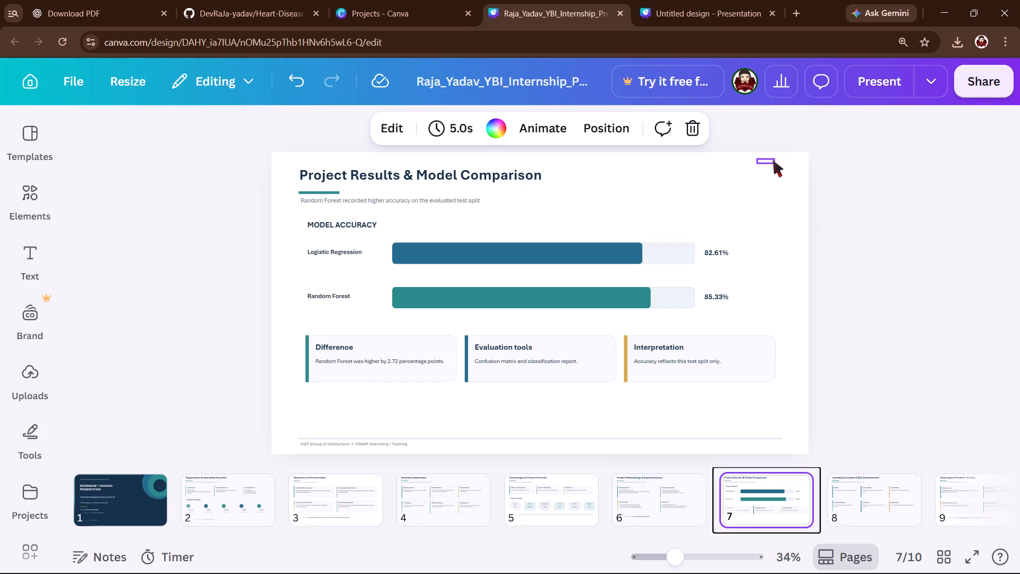
pyautogui.click(773, 161)
pyautogui.press('Delete')
# Delete the small upper page number from the Learning Outcomes & Skill Development and Challenges & Problem-Solving slides.
pyautogui.press('Right')
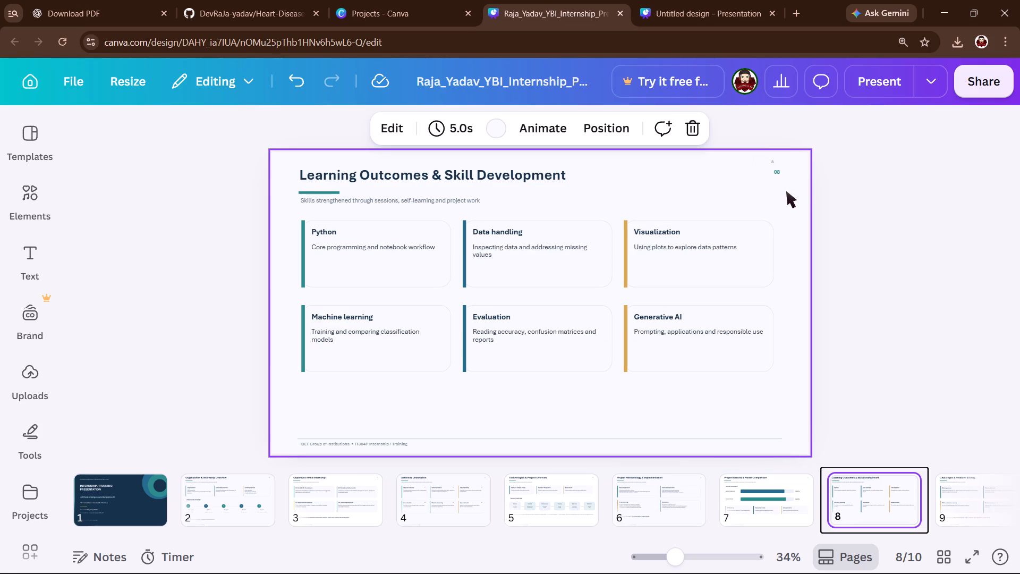
pyautogui.press('Left')
pyautogui.press('Right')
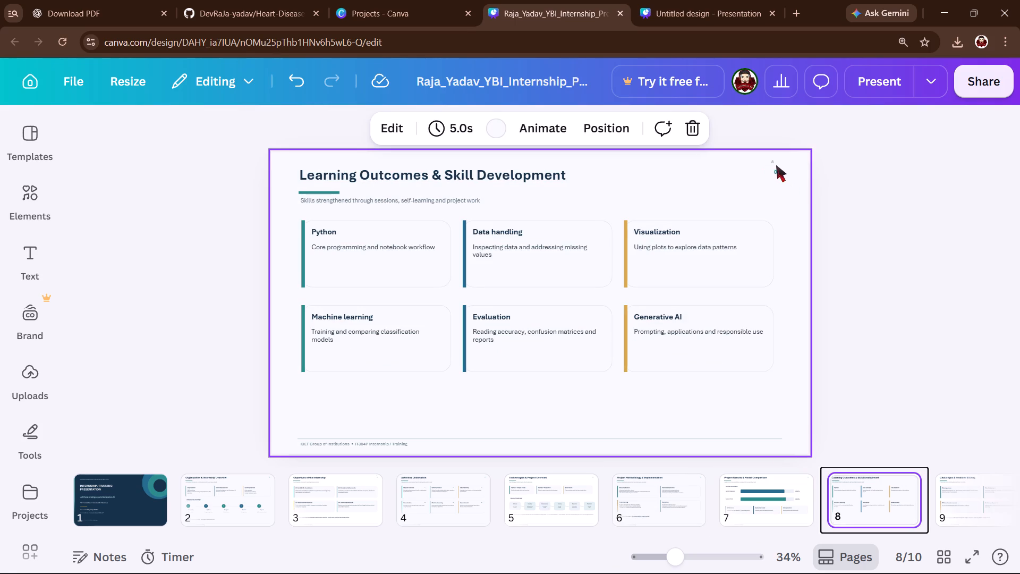
pyautogui.click(773, 163)
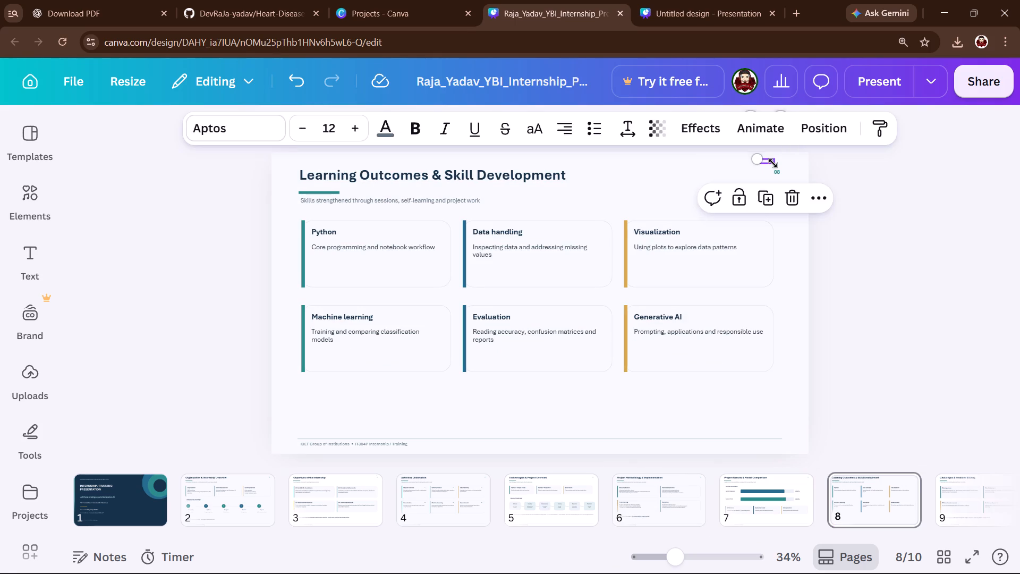
pyautogui.press('Delete')
pyautogui.press('Right')
pyautogui.click(773, 163)
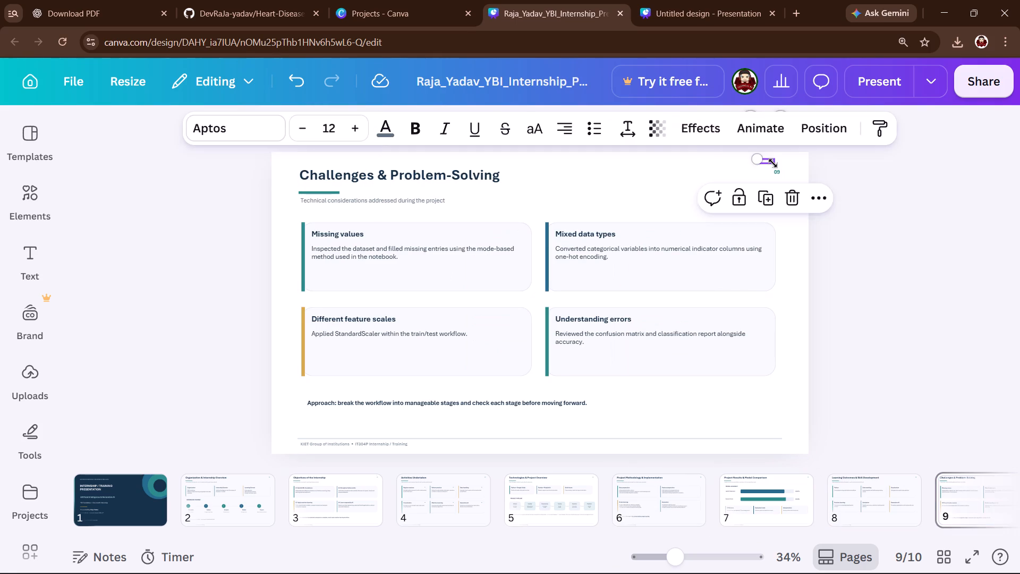
pyautogui.press('Delete')
# Check the Conclusion & Future Learning slide, and look over the whole deck back to the cover.
pyautogui.press('Right')
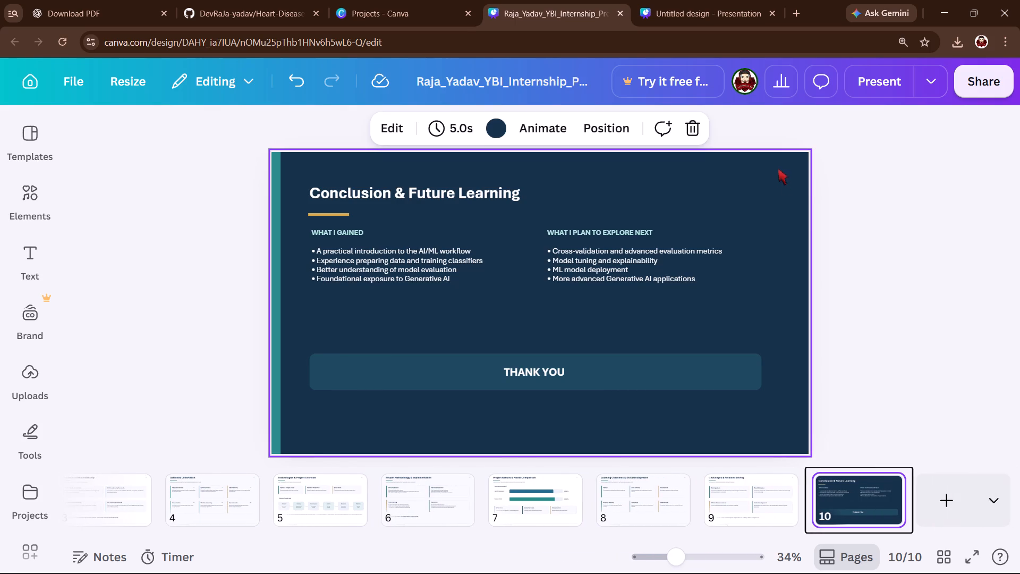
pyautogui.click(779, 226)
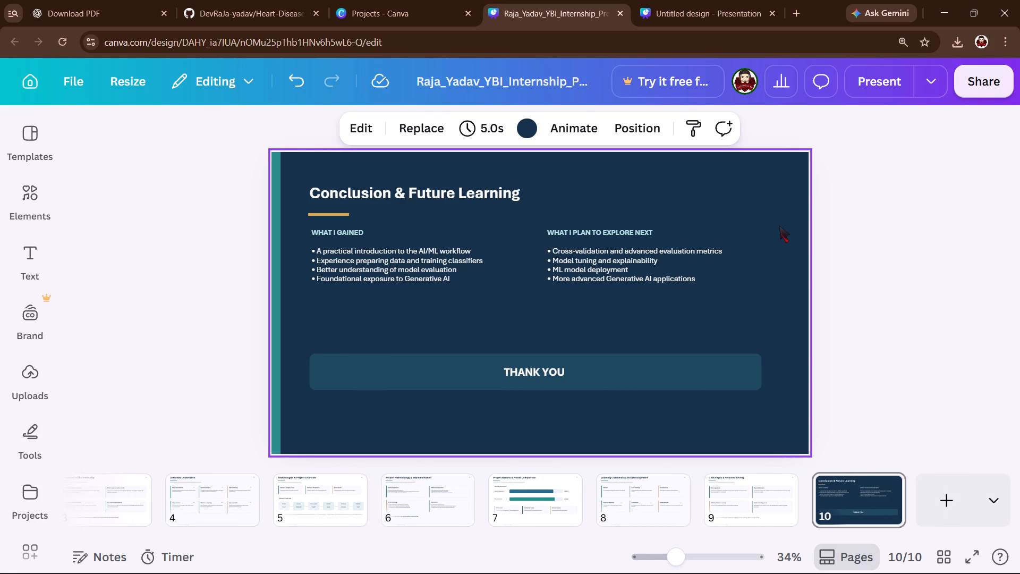
pyautogui.press('Left')
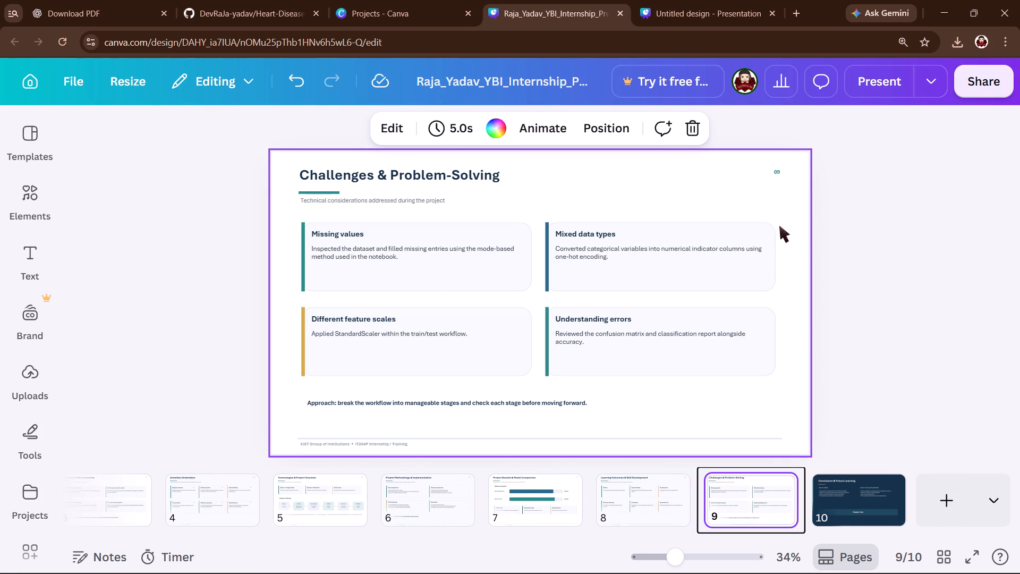
pyautogui.press('Right')
pyautogui.press('Left')
pyautogui.press('Left')
pyautogui.press('Left')
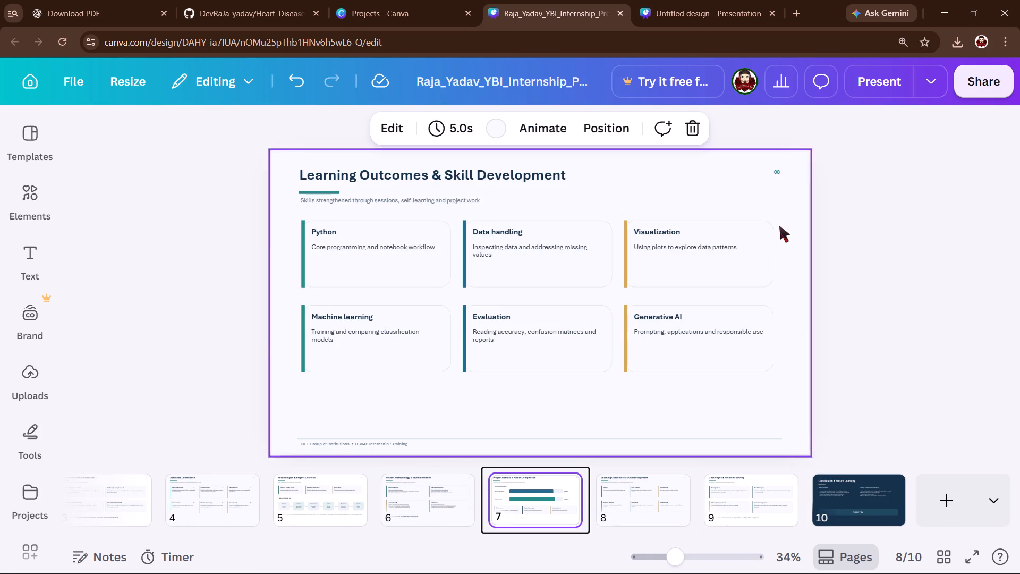
pyautogui.press('Left')
pyautogui.press('Left')
pyautogui.press('Left')
pyautogui.press('Left')
pyautogui.press('Left')
pyautogui.press('Left')
pyautogui.press('Left')
pyautogui.press('Left')
pyautogui.press('Right')
pyautogui.press('Right')
pyautogui.press('Right')
pyautogui.press('Right')
pyautogui.press('Right')
pyautogui.press('Right')
pyautogui.press('Right')
pyautogui.press('Right')
pyautogui.press('Right')
pyautogui.press('Right')
pyautogui.press('Right')
pyautogui.press('Right')
pyautogui.press('Right')
pyautogui.press('Right')
pyautogui.press('Right')
pyautogui.press('Right')
pyautogui.press('Right')
pyautogui.press('Right')
pyautogui.press('Right')
pyautogui.press('Right')
pyautogui.press('Right')
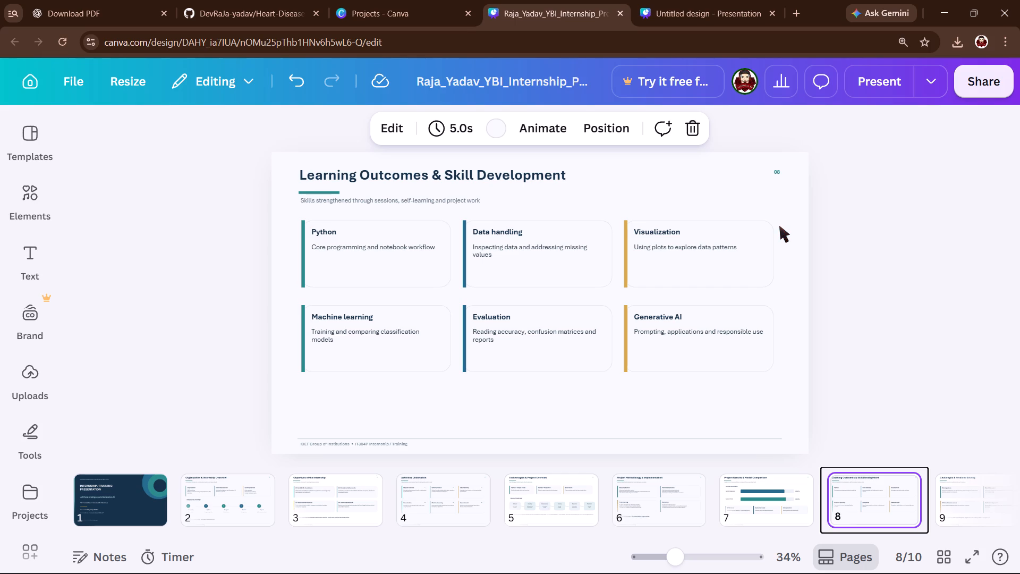
pyautogui.press('Left')
pyautogui.press('Left')
pyautogui.press('Left')
pyautogui.press('Left')
pyautogui.press('Left')
pyautogui.press('Left')
pyautogui.press('Left')
pyautogui.press('Left')
pyautogui.press('Left')
pyautogui.press('Left')
pyautogui.press('Left')
pyautogui.press('Left')
pyautogui.press('Left')
pyautogui.press('Left')
pyautogui.press('Left')
pyautogui.press('Left')
pyautogui.press('Left')
pyautogui.press('Left')
pyautogui.press('Left')
pyautogui.press('Left')
pyautogui.press('Left')
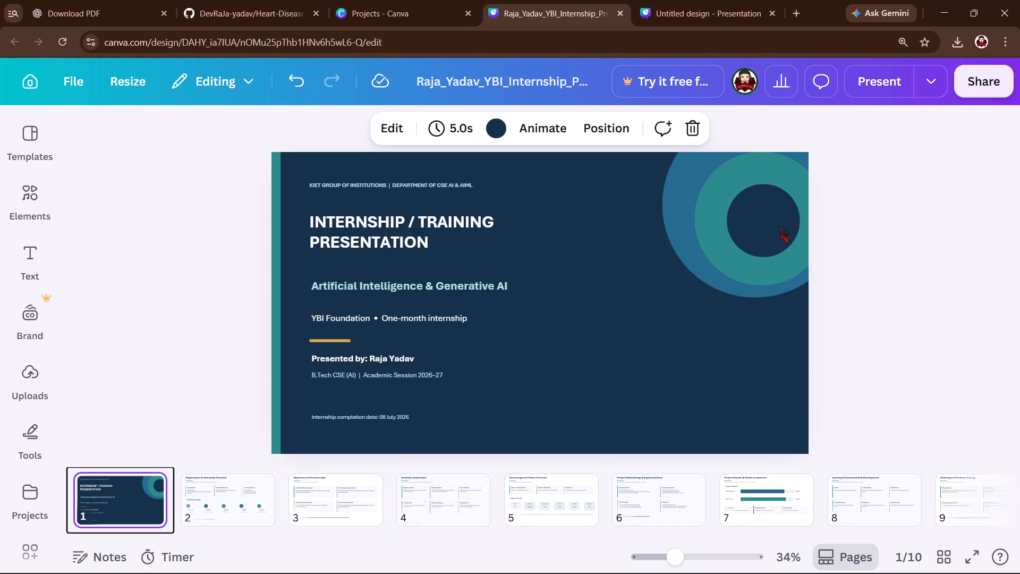
pyautogui.press('Left')
pyautogui.press('Left')
pyautogui.press('Left')
# Read through the slides in order from the cover to Project Results & Model Comparison.
pyautogui.press('Right')
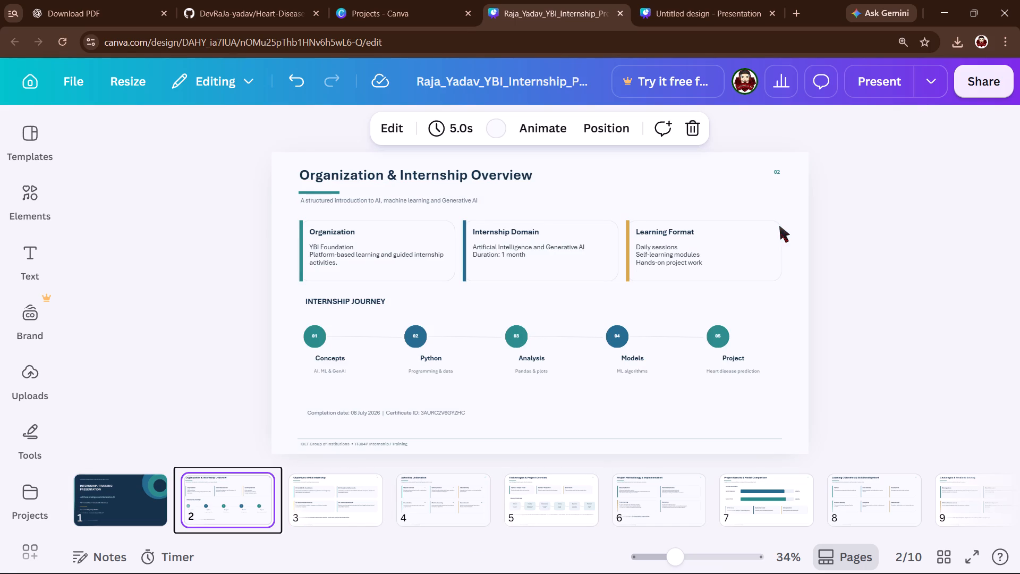
pyautogui.press('Left')
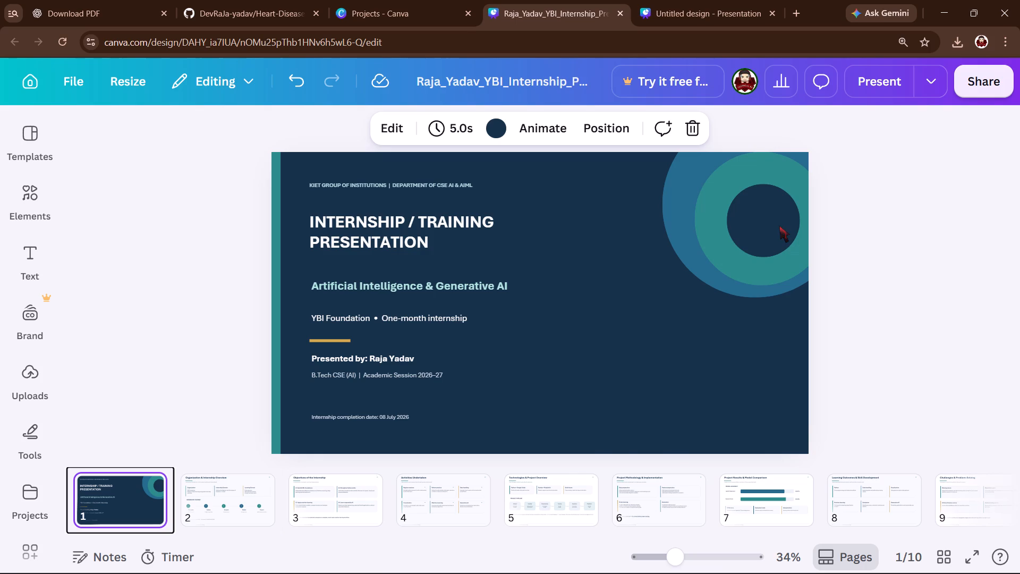
pyautogui.press('Right')
pyautogui.press('Right')
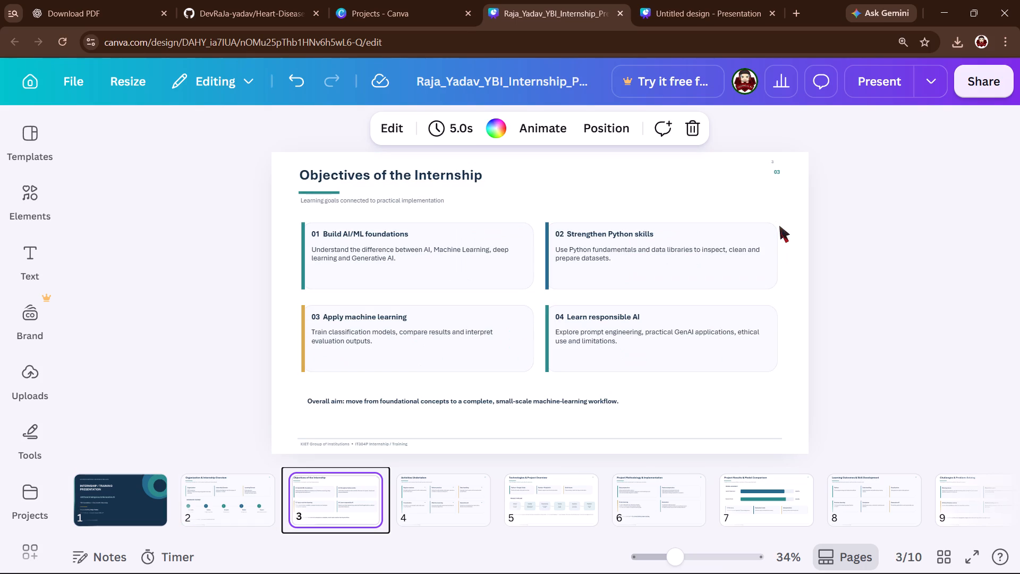
pyautogui.press('Right')
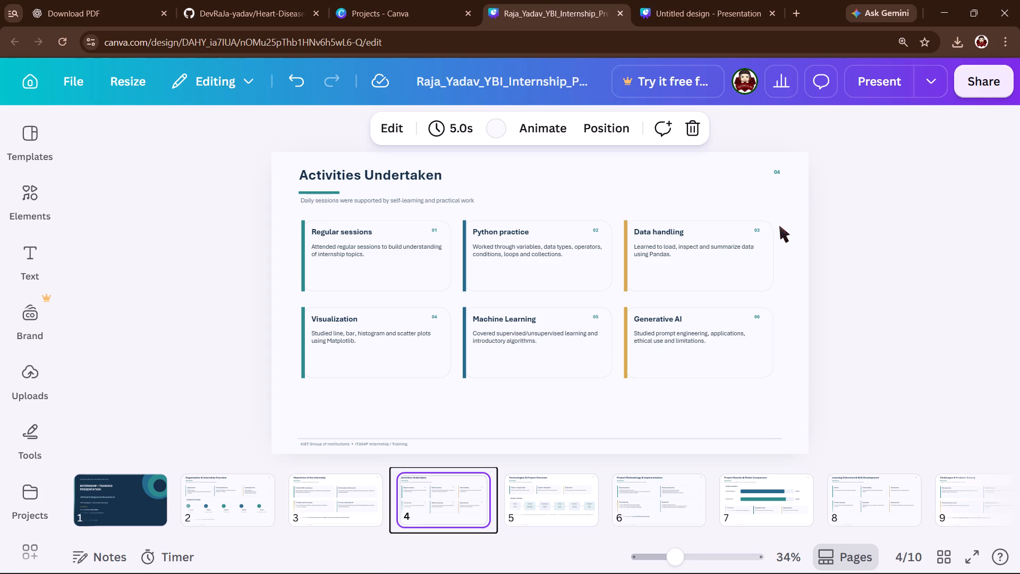
pyautogui.press('Right')
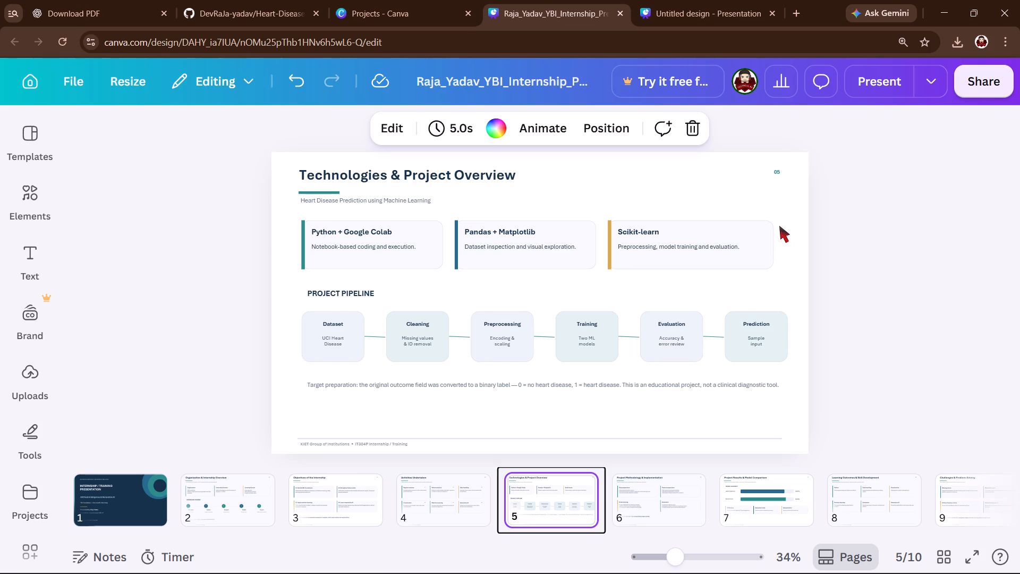
pyautogui.press('Right')
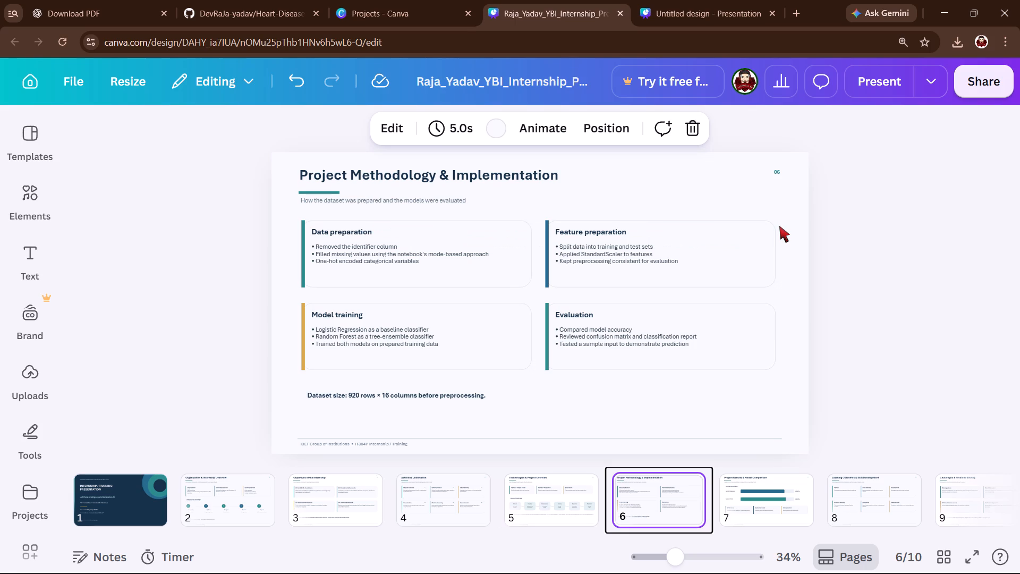
pyautogui.press('Right')
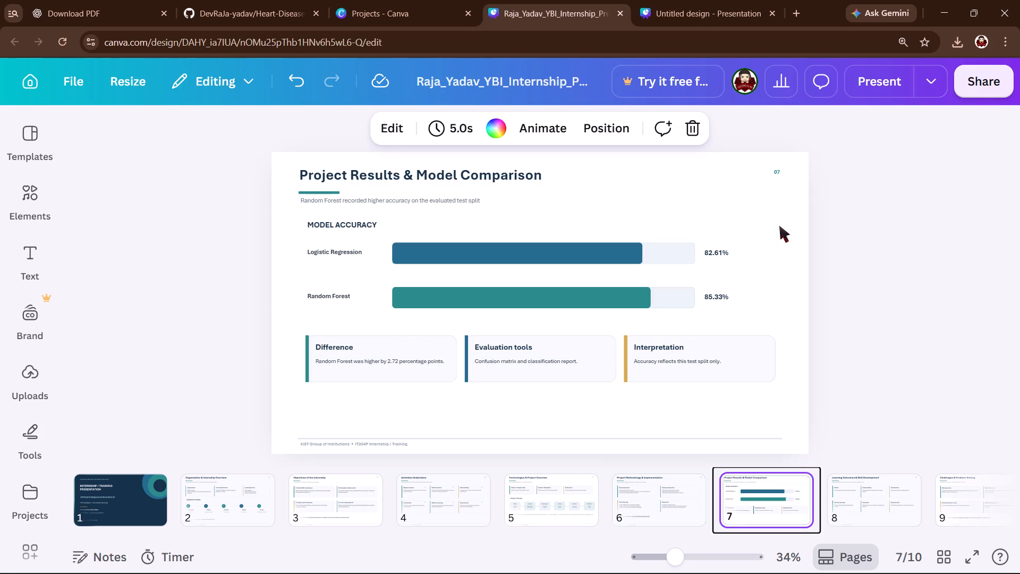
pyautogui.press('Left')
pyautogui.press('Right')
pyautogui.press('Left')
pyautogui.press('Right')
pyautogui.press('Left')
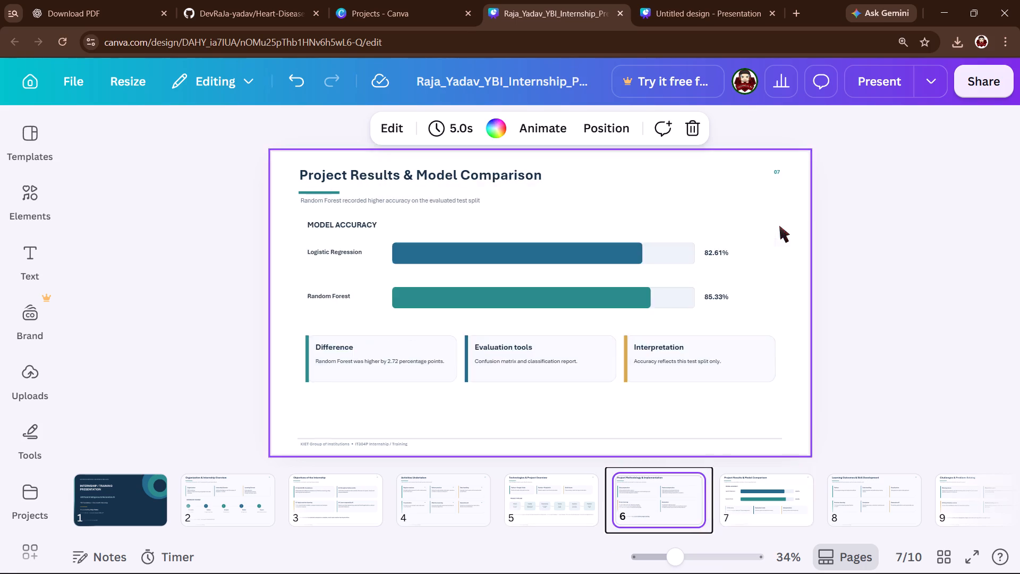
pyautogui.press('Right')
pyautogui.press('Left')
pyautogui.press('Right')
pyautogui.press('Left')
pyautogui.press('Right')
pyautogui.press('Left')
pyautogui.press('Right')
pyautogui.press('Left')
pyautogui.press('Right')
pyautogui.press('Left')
# Examine the Learning Outcomes, Challenges and Conclusion slides, and compare them with the earlier project slides.
pyautogui.press('Left')
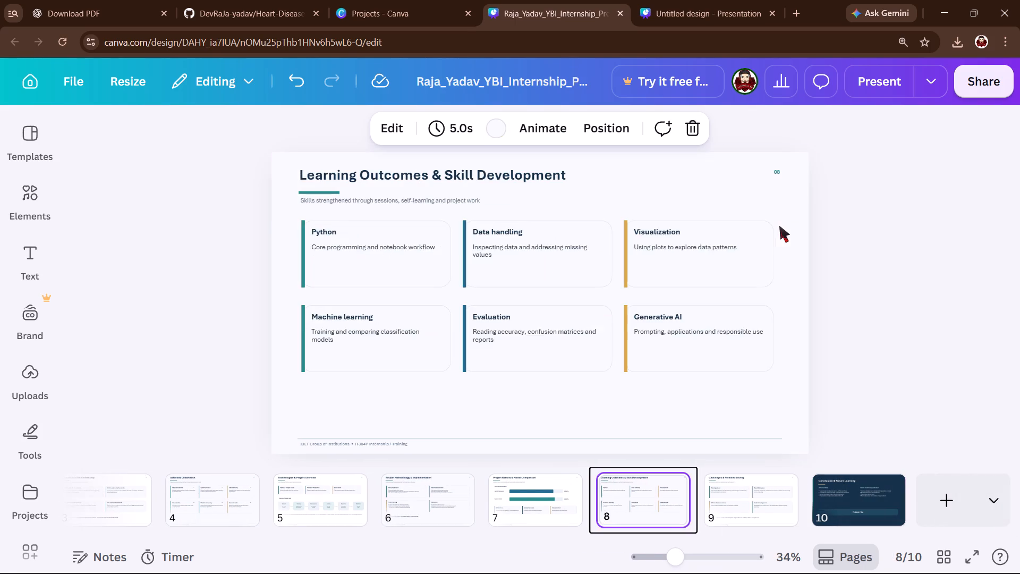
pyautogui.press('Left')
pyautogui.press('Right')
pyautogui.press('Left')
pyautogui.press('Right')
pyautogui.press('Right')
pyautogui.press('Right')
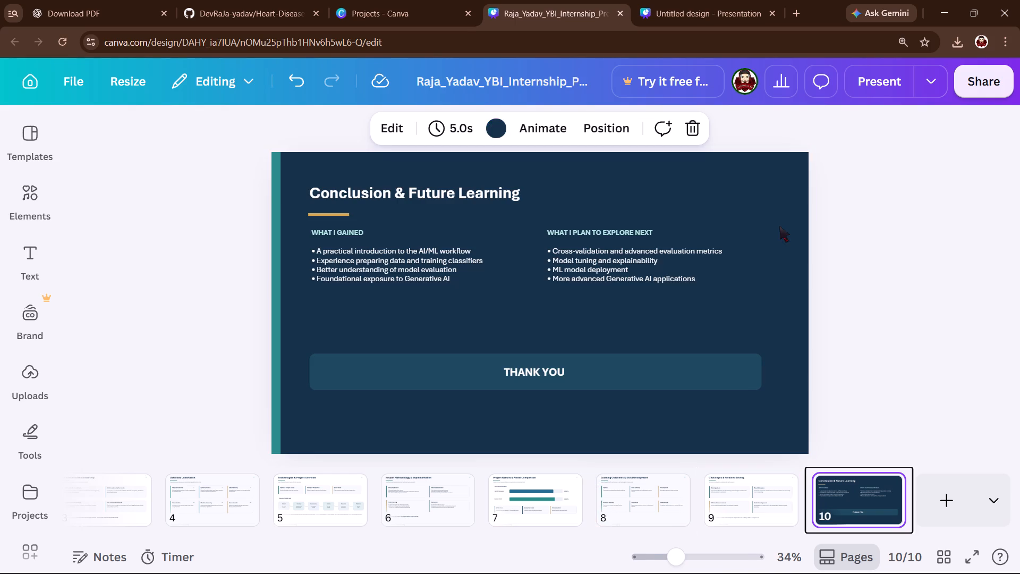
pyautogui.press('Left')
pyautogui.press('Right')
pyautogui.press('Left')
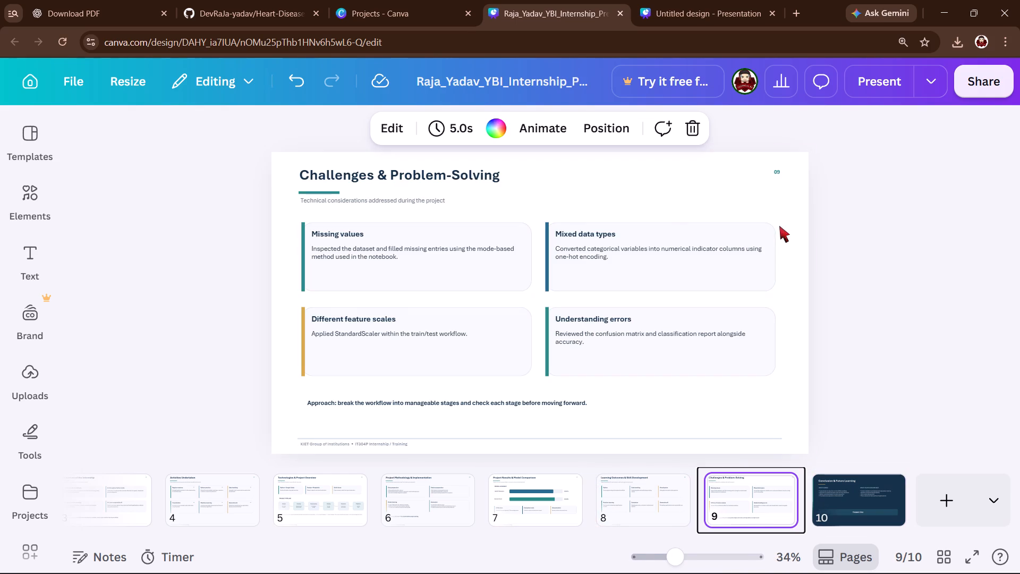
pyautogui.press('Left')
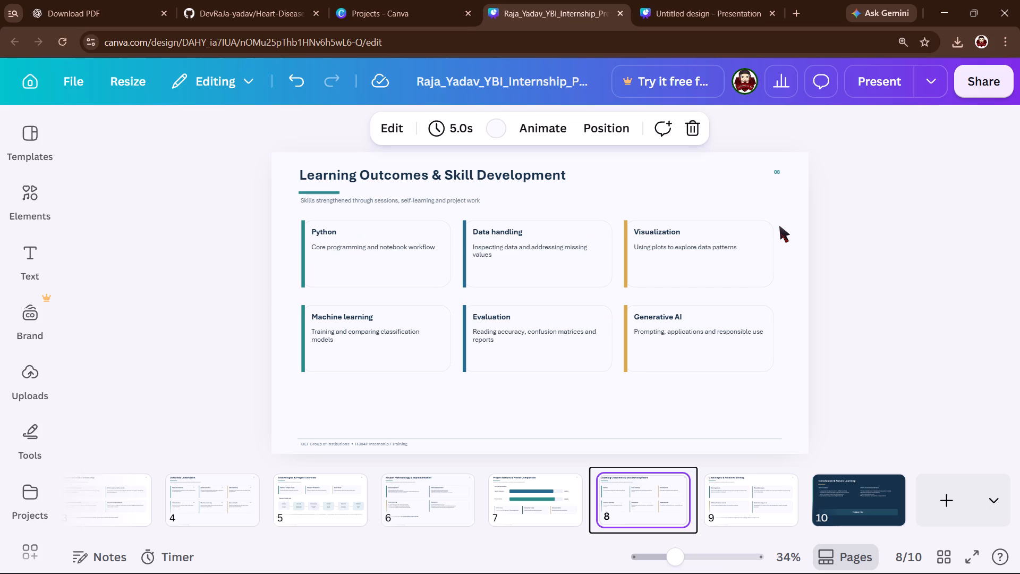
pyautogui.press('Right')
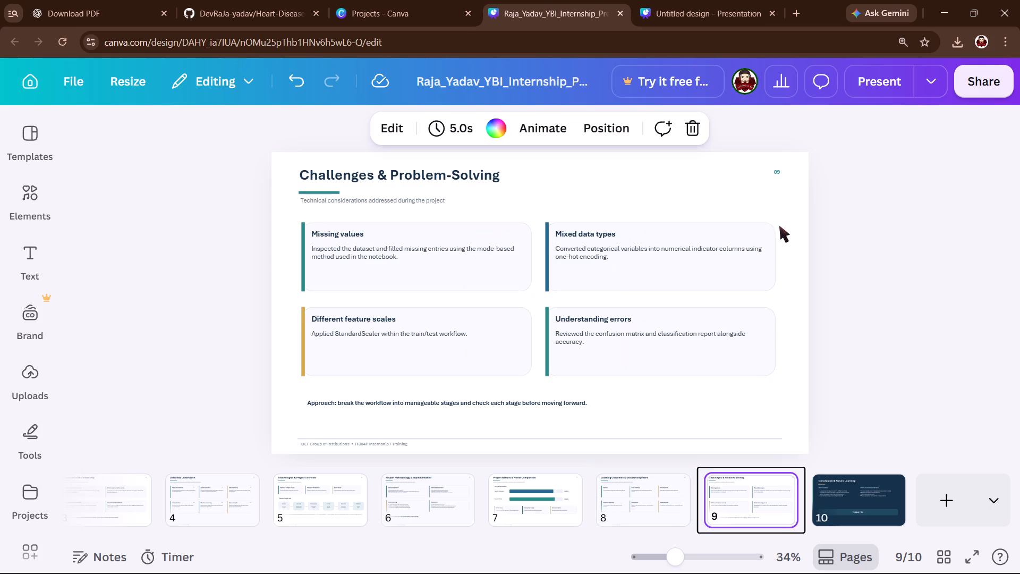
pyautogui.press('Left')
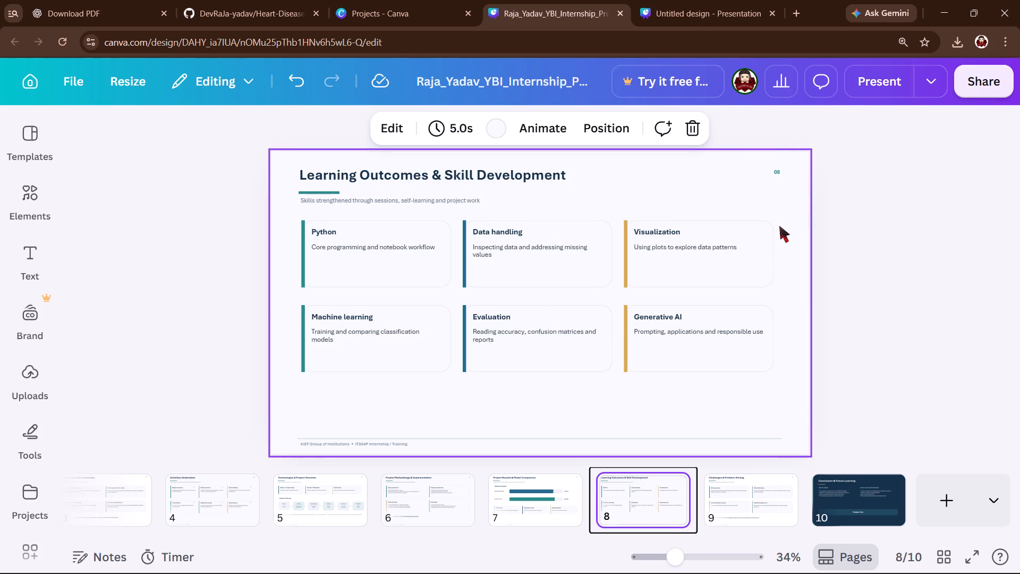
pyautogui.press('Right')
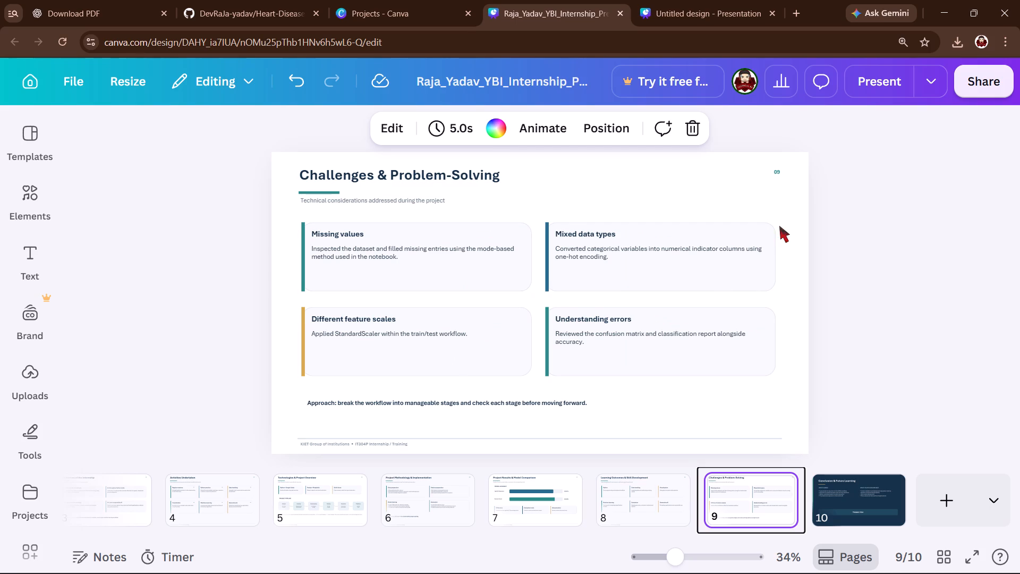
pyautogui.press('Left')
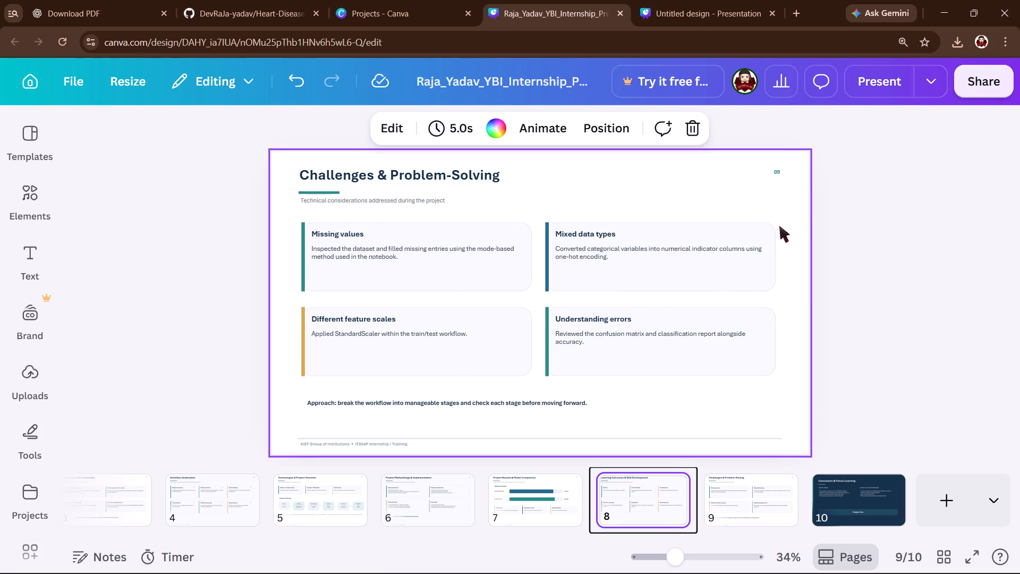
pyautogui.press('Left')
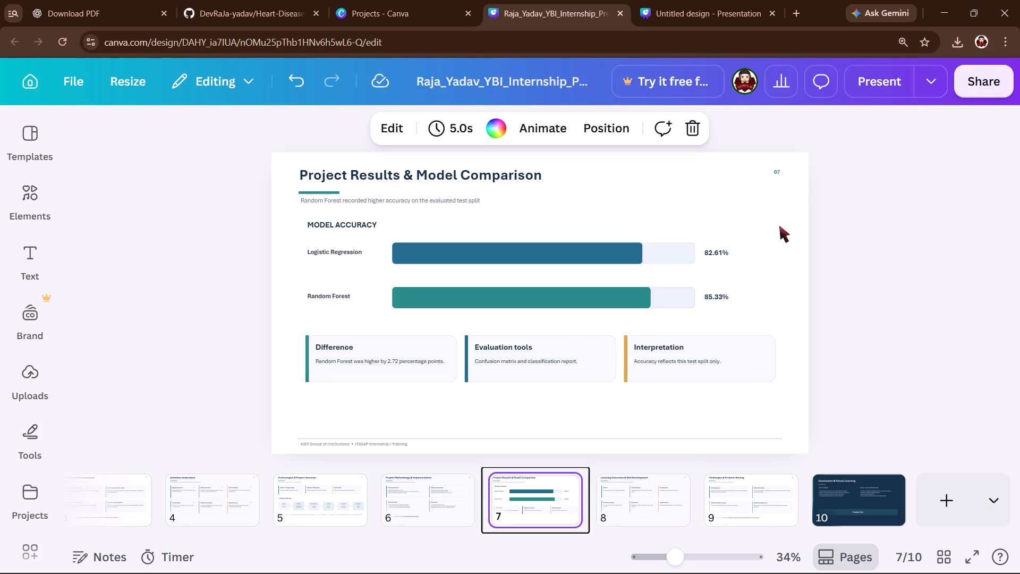
pyautogui.press('Left')
pyautogui.press('Left')
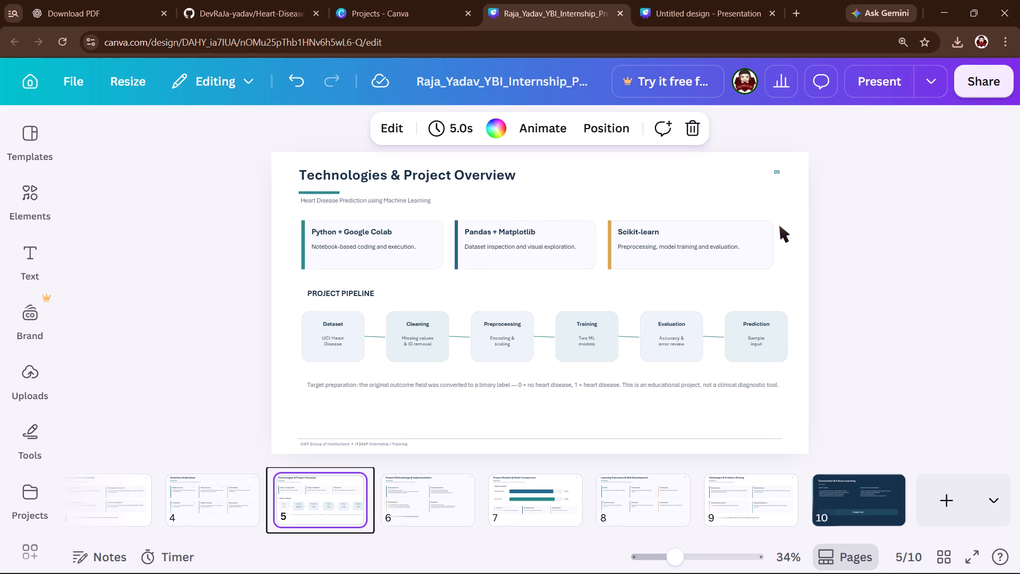
pyautogui.press('Right')
pyautogui.press('Right')
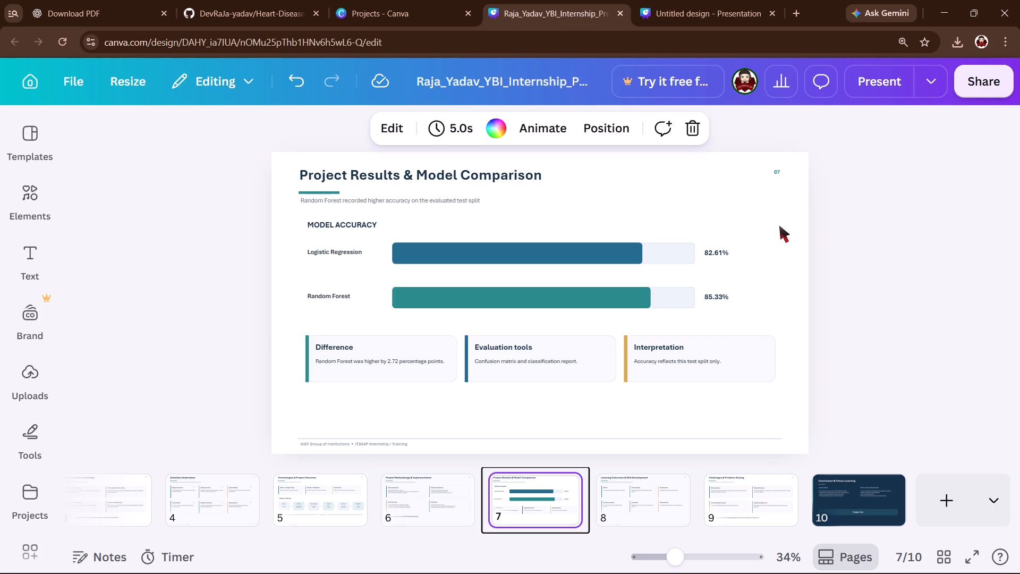
pyautogui.press('Right')
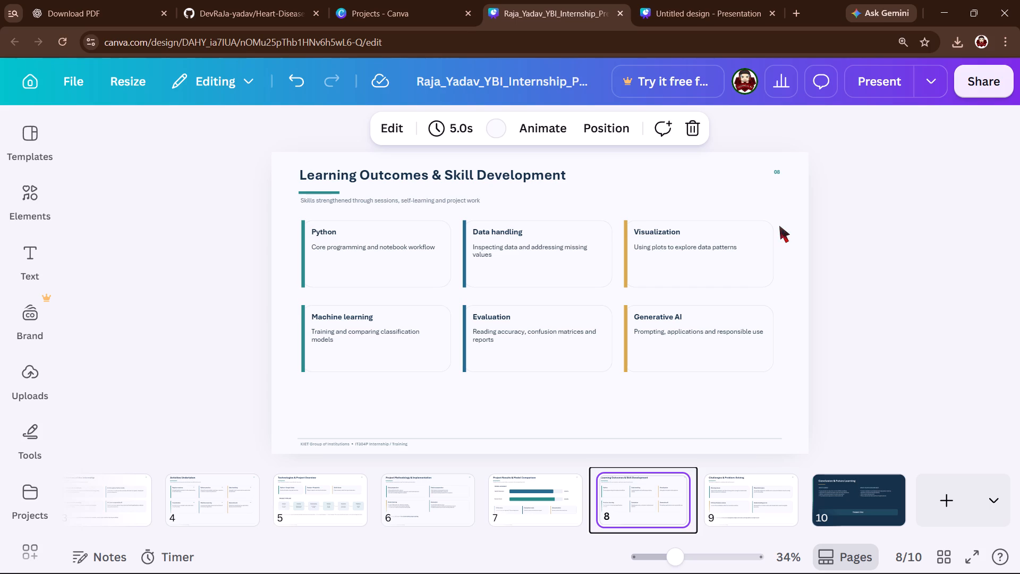
pyautogui.press('shift+super+s')
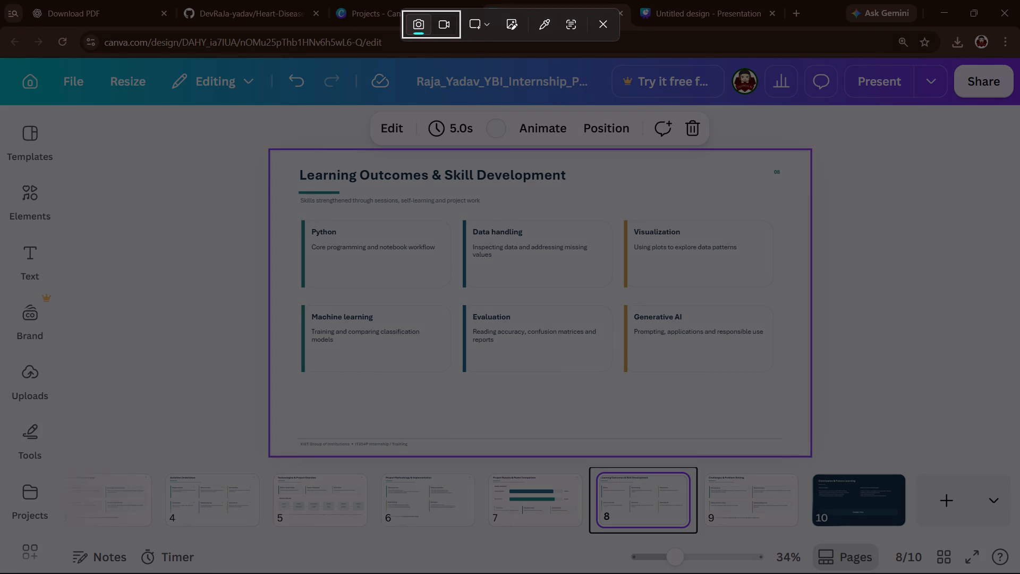
pyautogui.moveTo(266, 150); pyautogui.dragTo(812, 455)
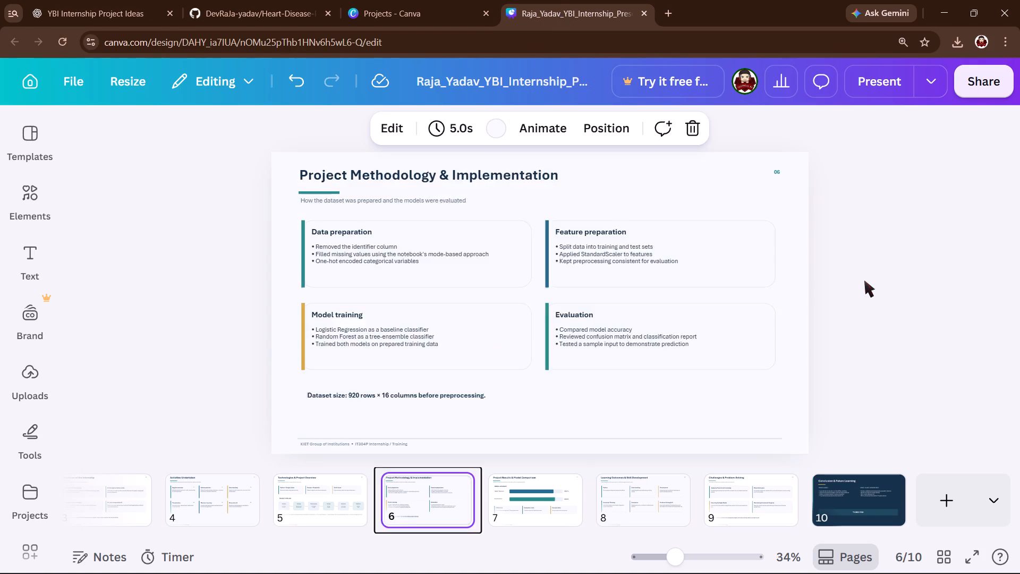
pyautogui.press('Left')
pyautogui.press('Left')
pyautogui.press('Left')
pyautogui.press('Left')
pyautogui.press('Left')
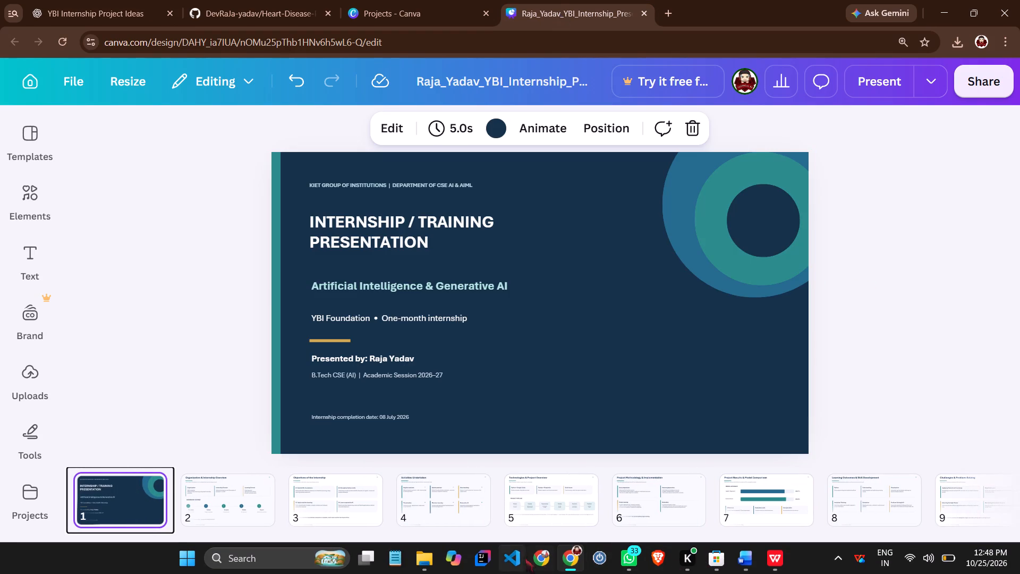
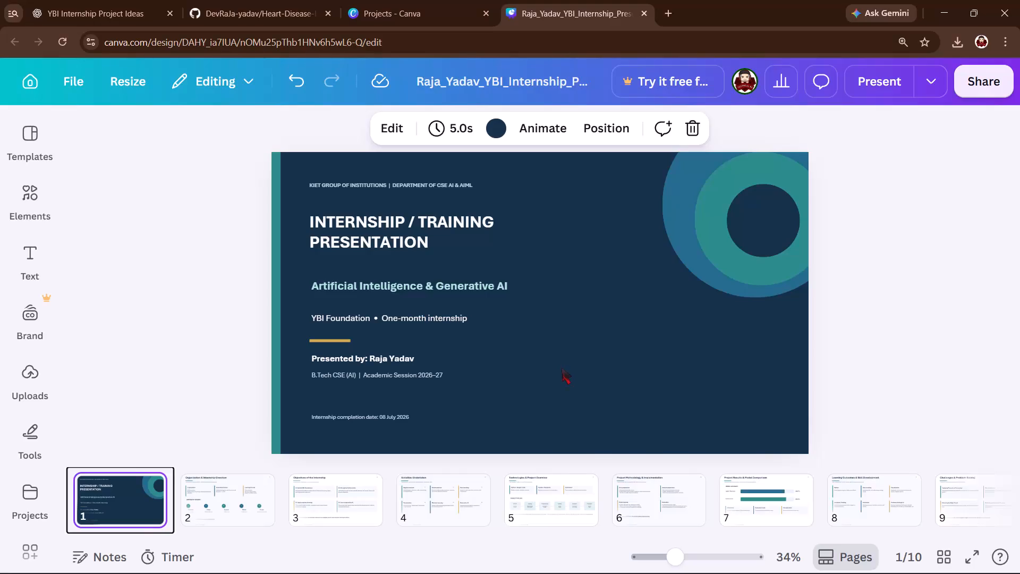
# Review the slides from the title slide through Organization & Internship Overview to Objectives of the Internship.
pyautogui.press('Right')
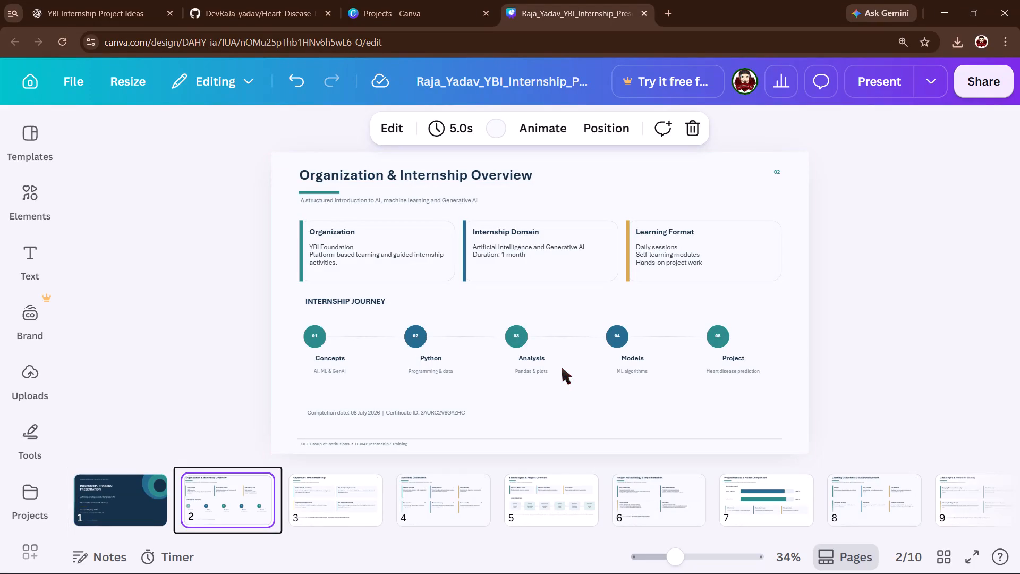
pyautogui.click(862, 353)
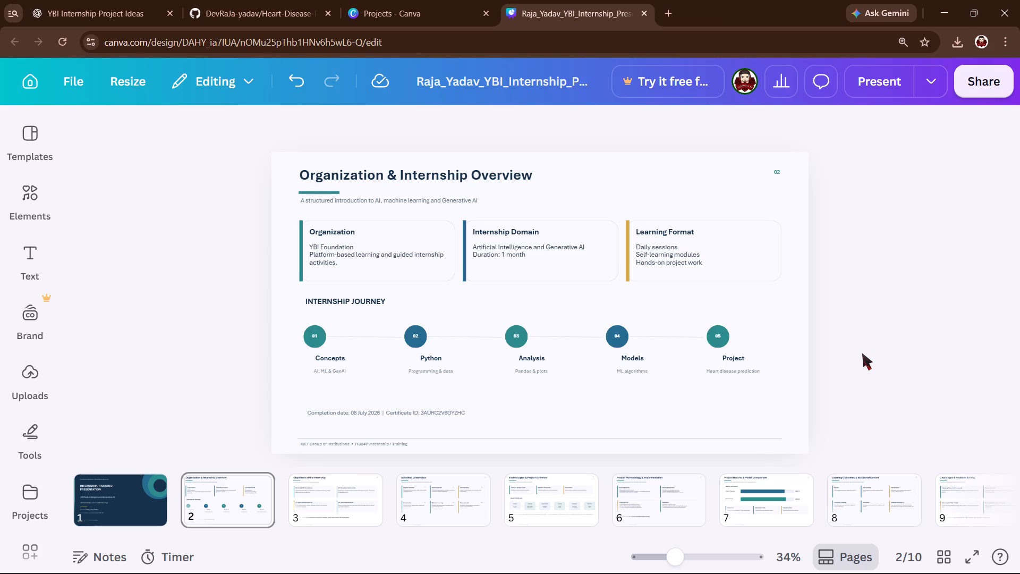
pyautogui.press('Right')
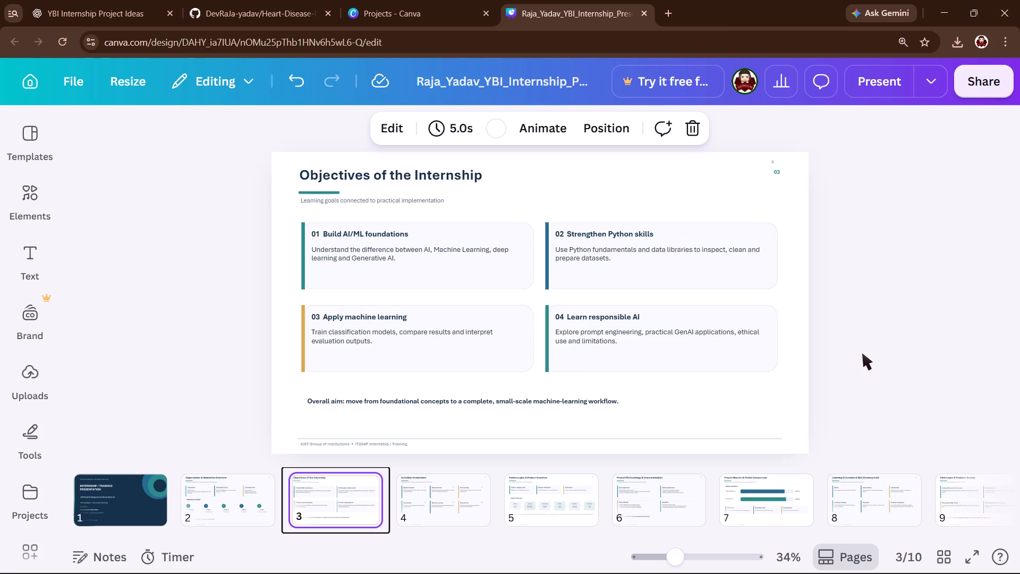
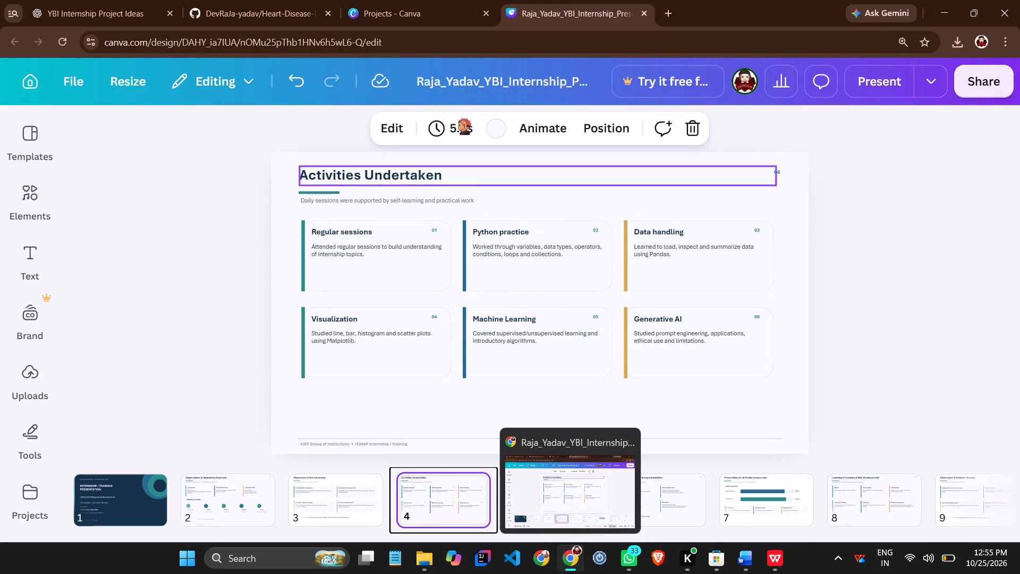
# Open HeartDiseasePrediction.ipynb in the GitHub Heart-Disease-Prediction repository and examine the library imports and dataset loading code.
pyautogui.click(309, 0)
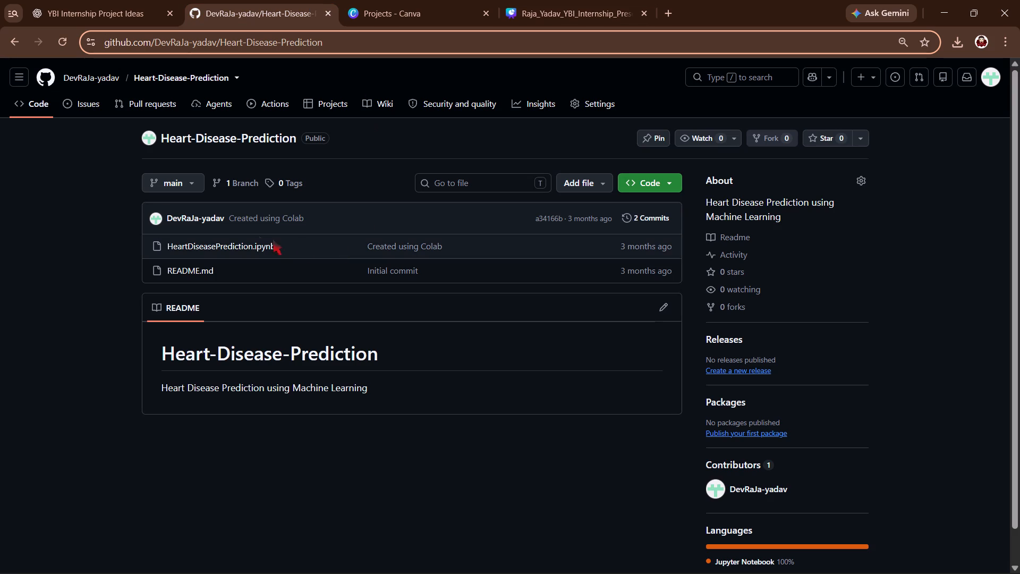
pyautogui.click(231, 248)
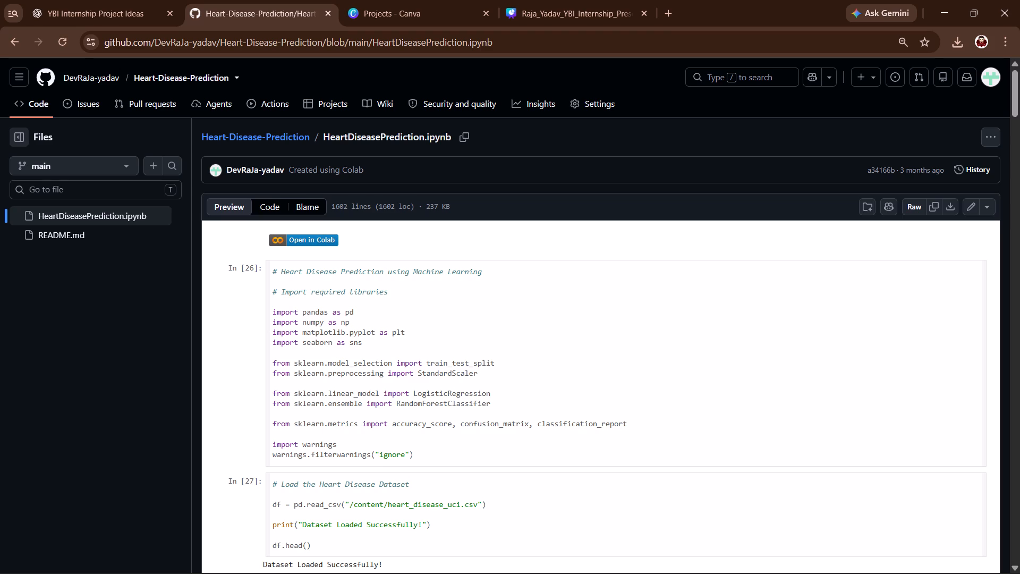
pyautogui.scroll(-2, 488, 392)
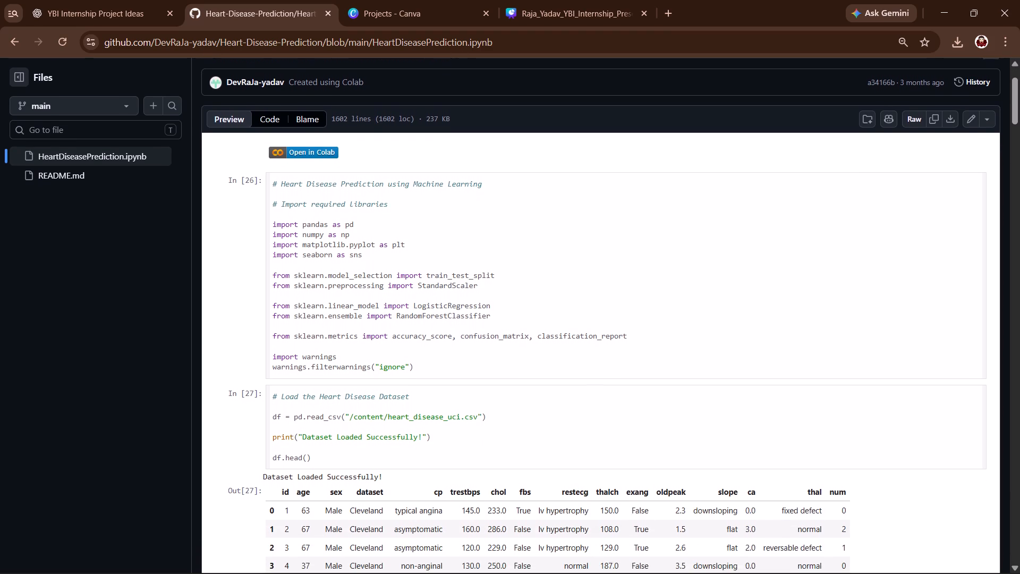
pyautogui.scroll(-2, 488, 392)
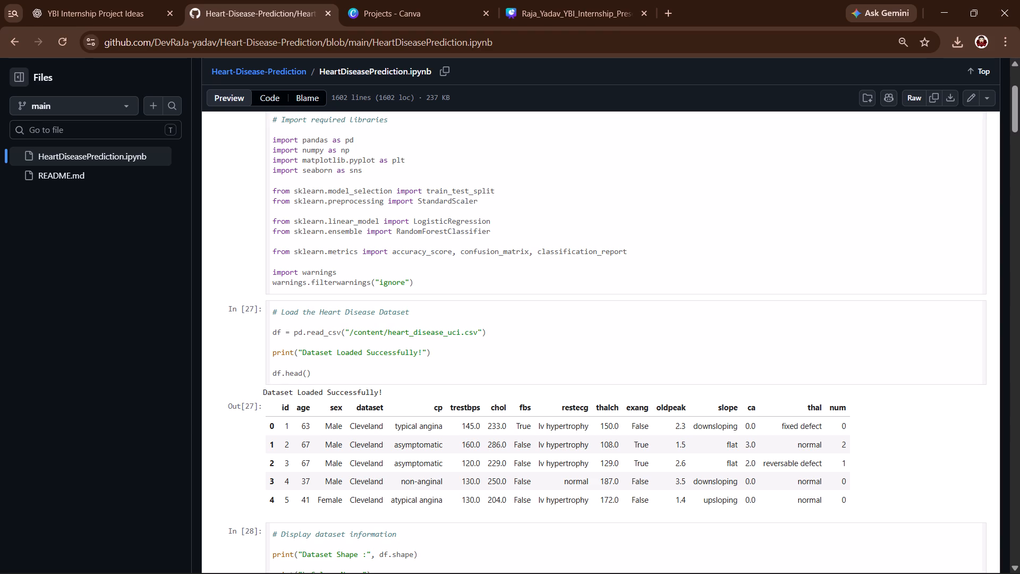
pyautogui.scroll(-1, 506, 354)
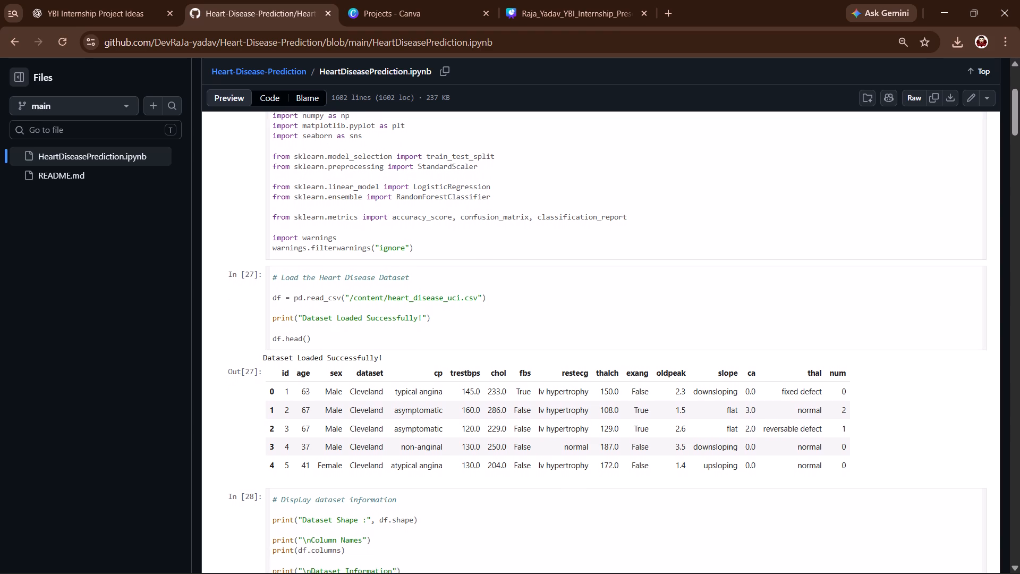
pyautogui.scroll(-2, 506, 354)
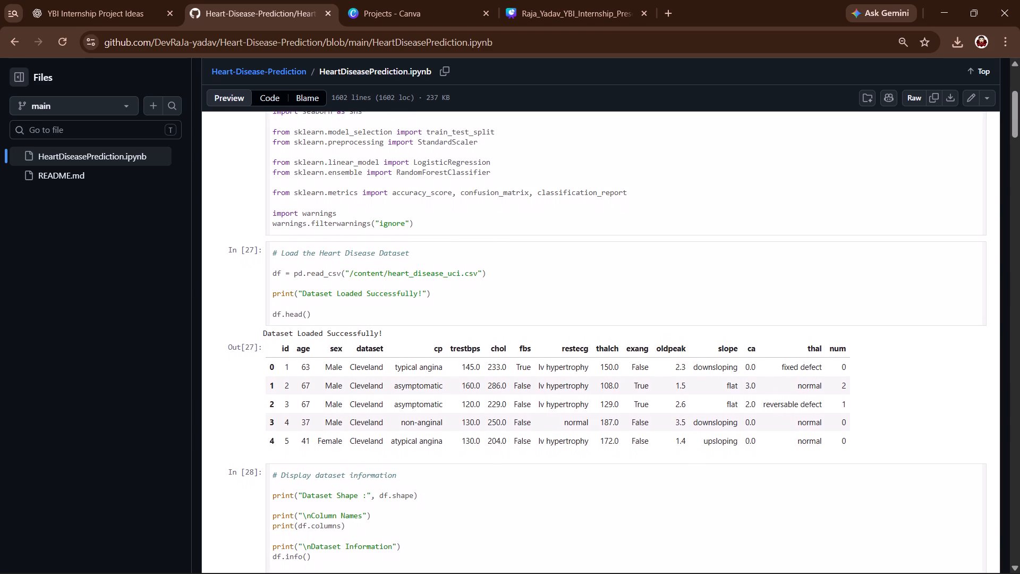
pyautogui.scroll(-1, 506, 354)
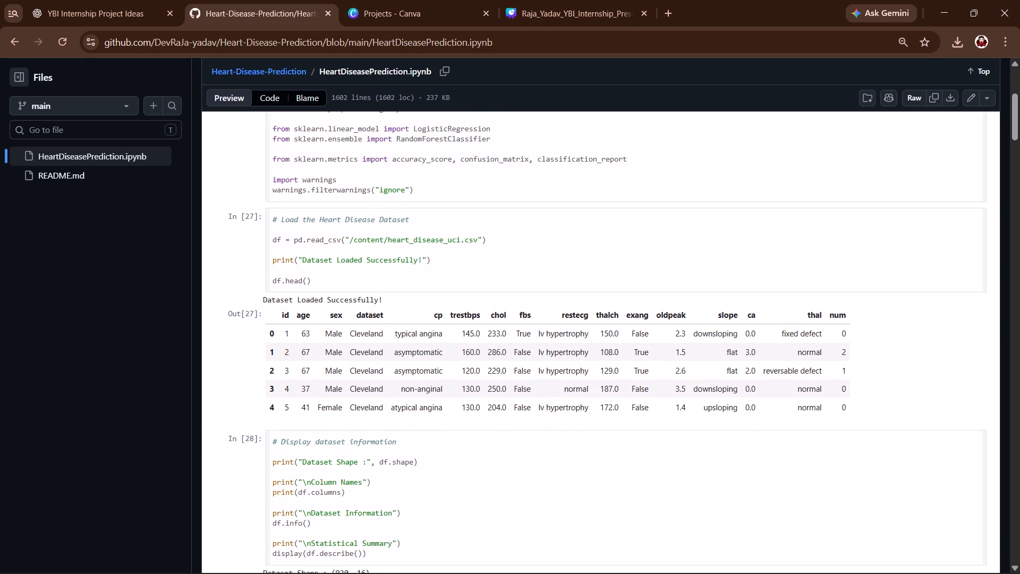
pyautogui.scroll(-1, 506, 354)
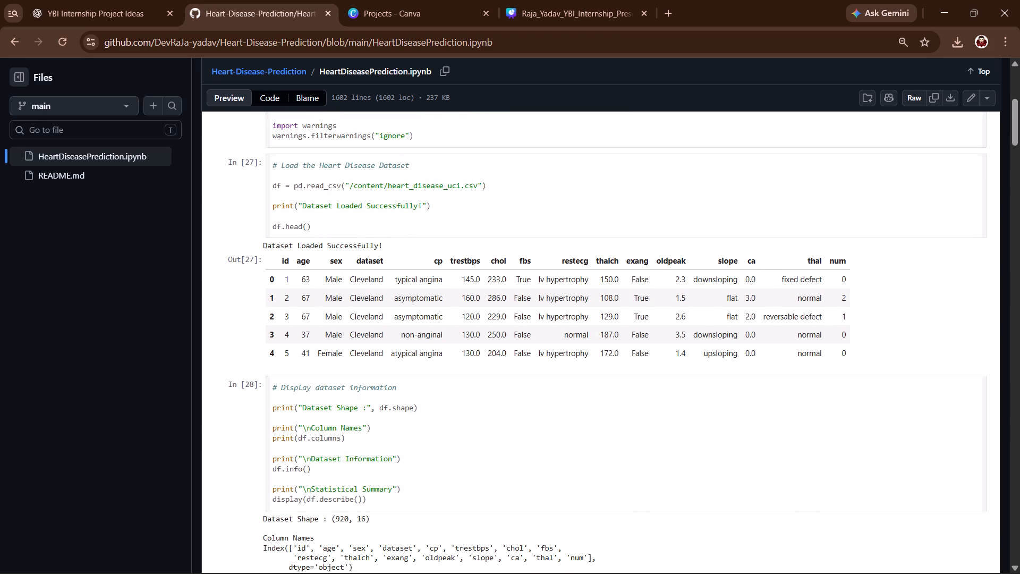
# Examine the notebook's dataset information output, statistical summary and Data Cleaning code.
pyautogui.scroll(-1, 506, 354)
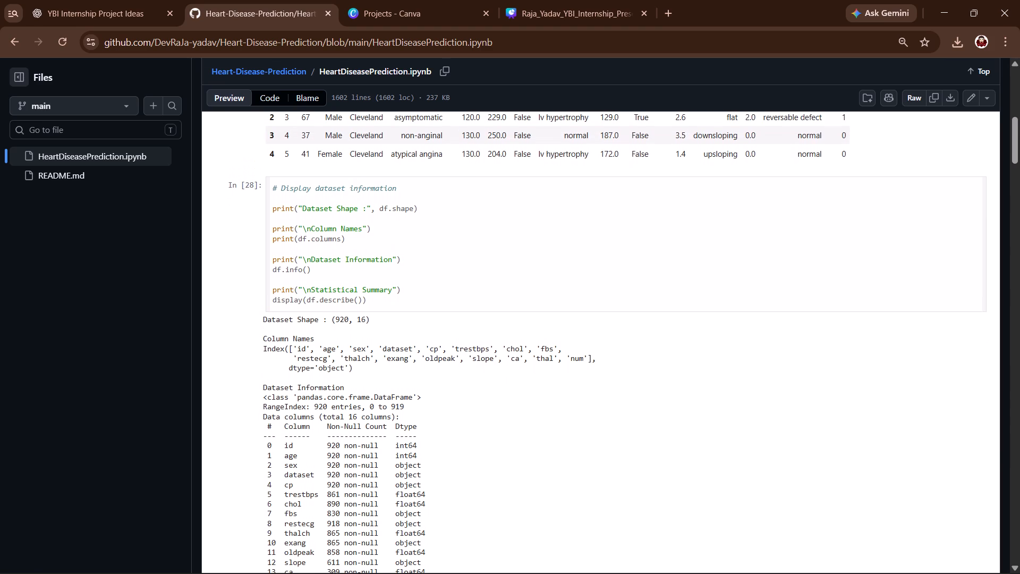
pyautogui.scroll(-1, 506, 354)
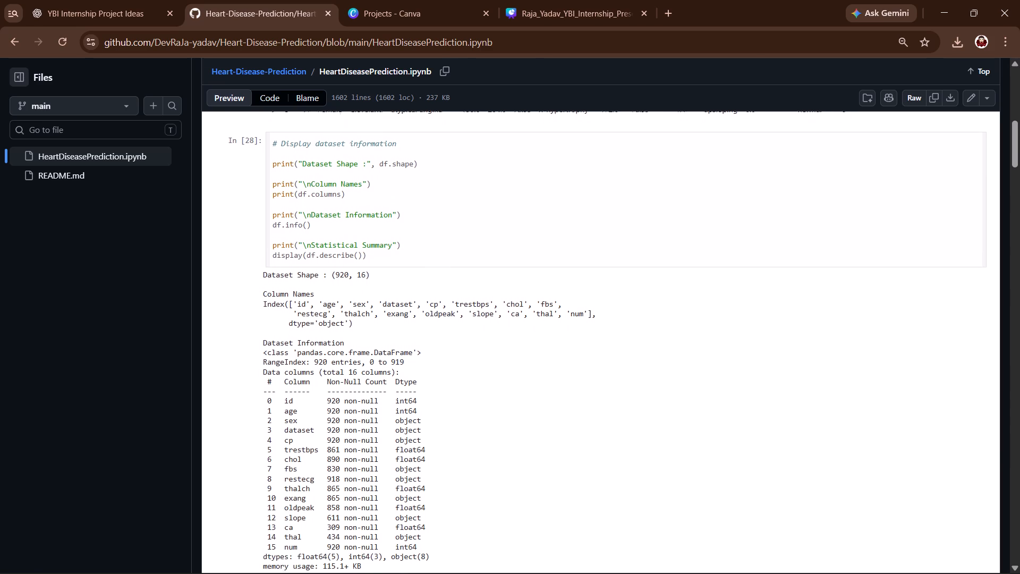
pyautogui.scroll(-1, 506, 354)
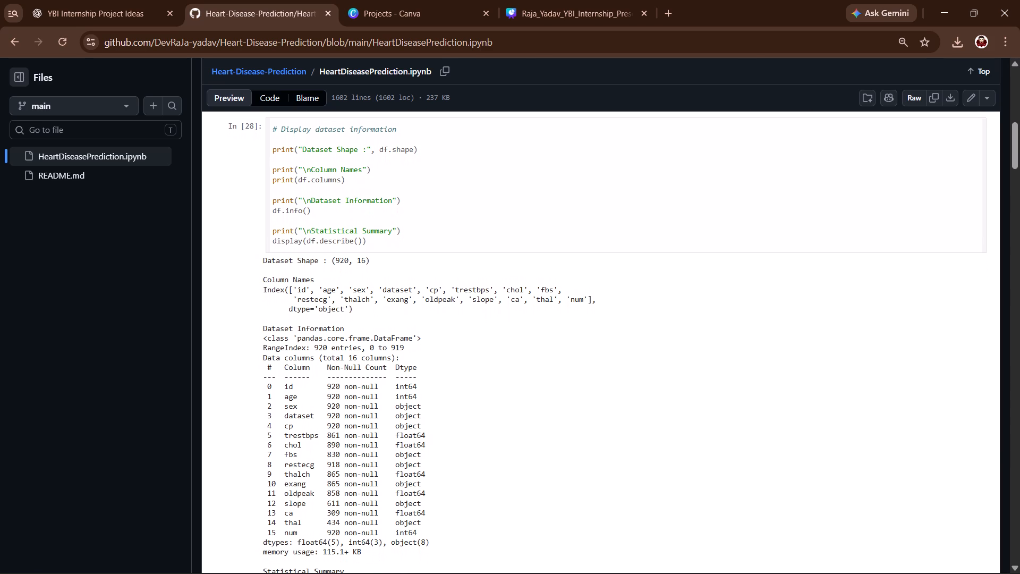
pyautogui.scroll(-1, 506, 354)
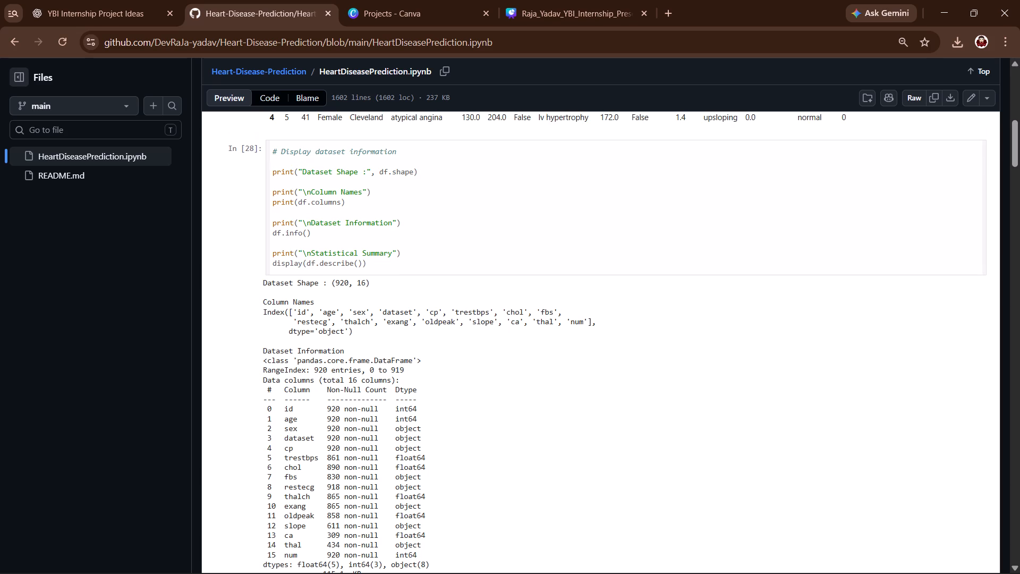
pyautogui.scroll(-4, 506, 354)
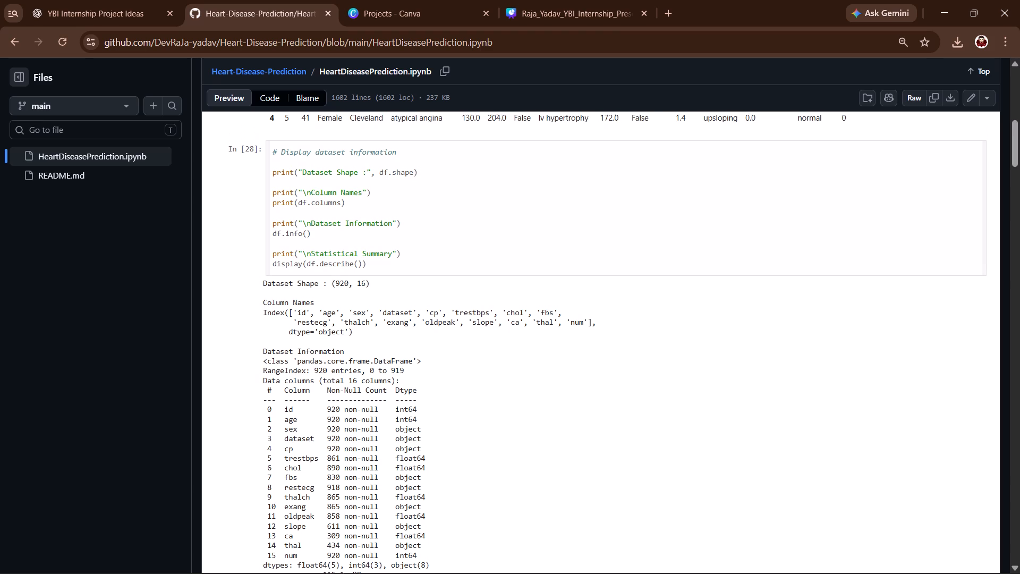
pyautogui.scroll(-1, 506, 354)
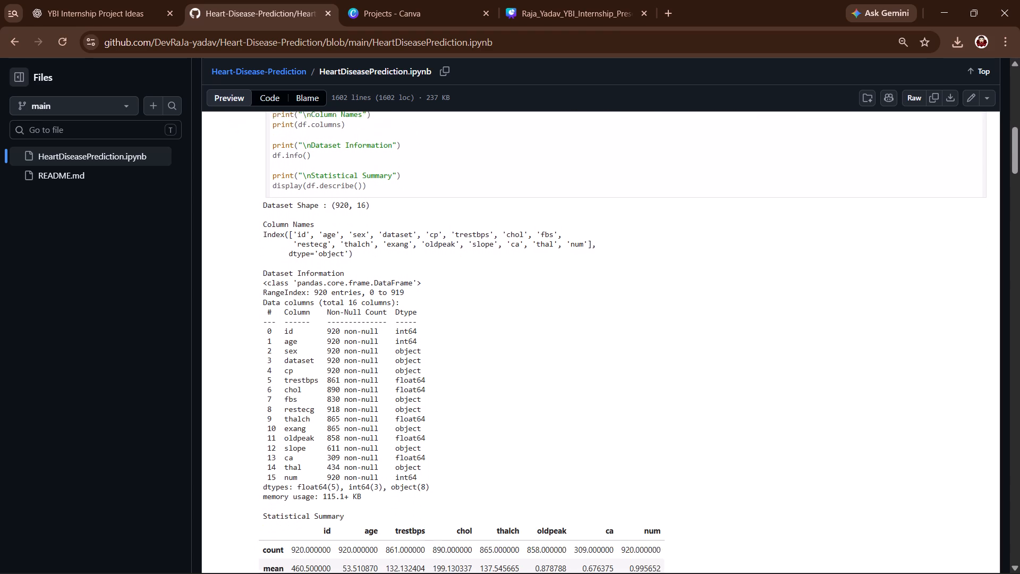
pyautogui.scroll(-3, 506, 354)
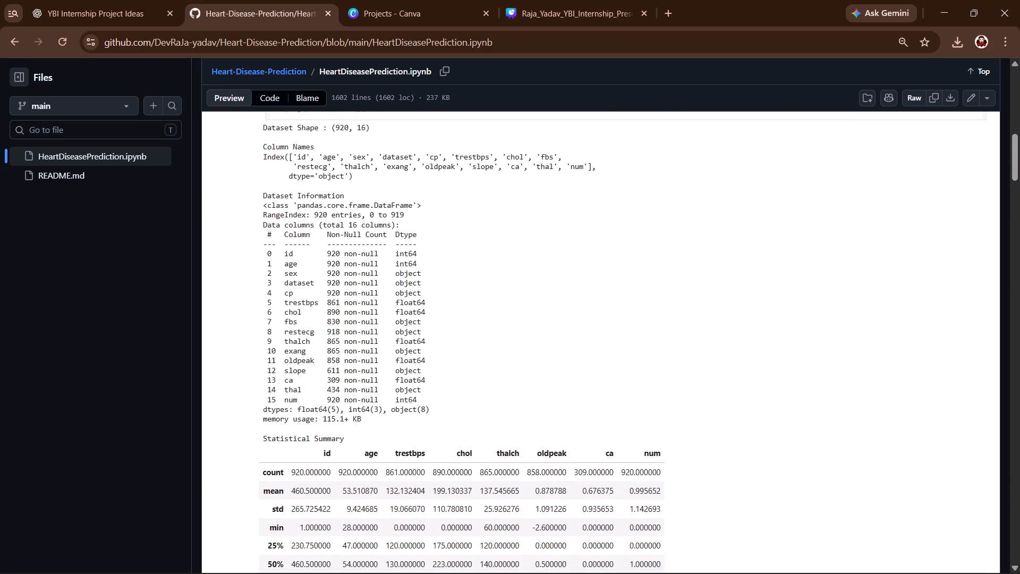
pyautogui.scroll(-3, 506, 354)
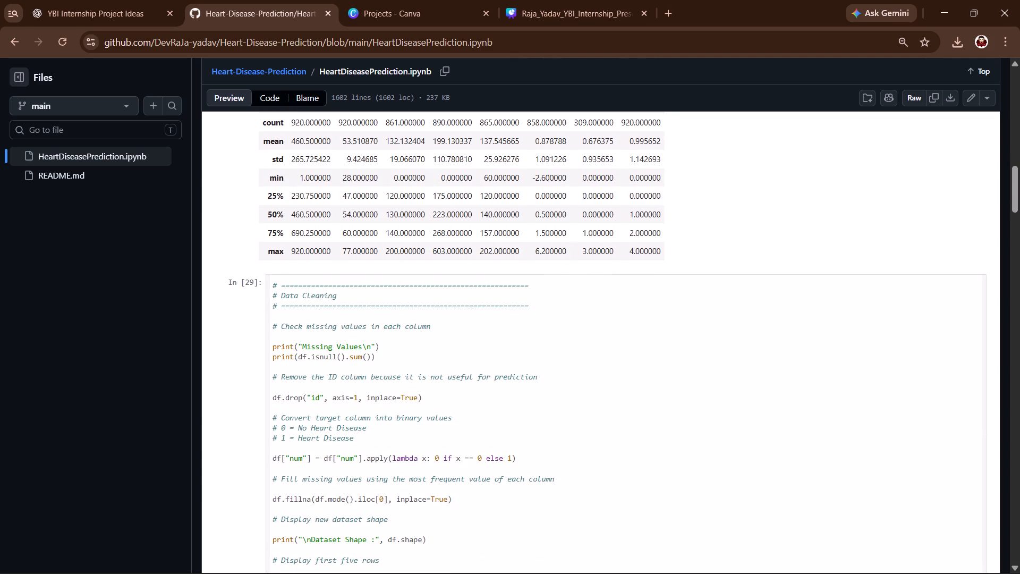
pyautogui.scroll(-1, 506, 354)
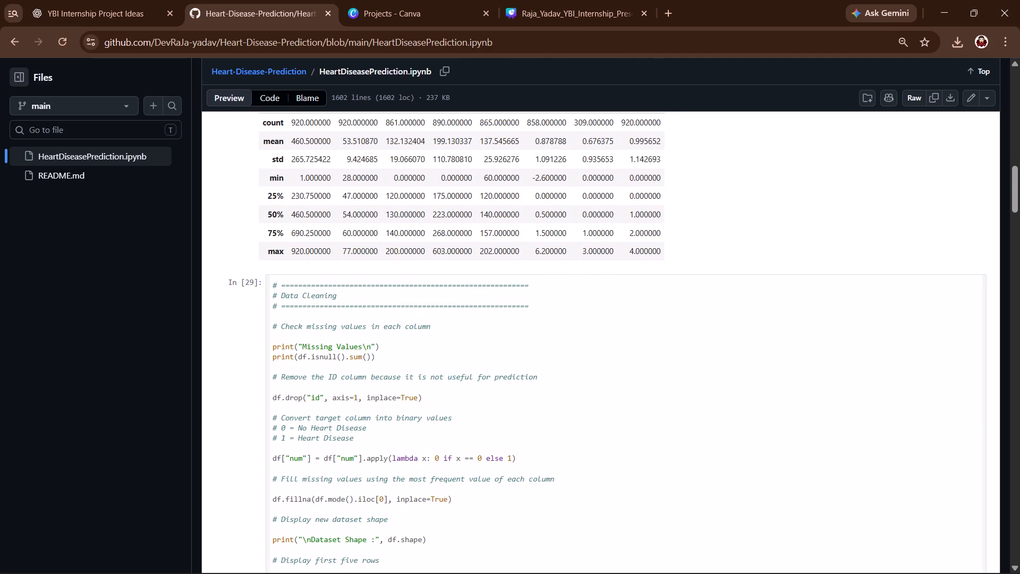
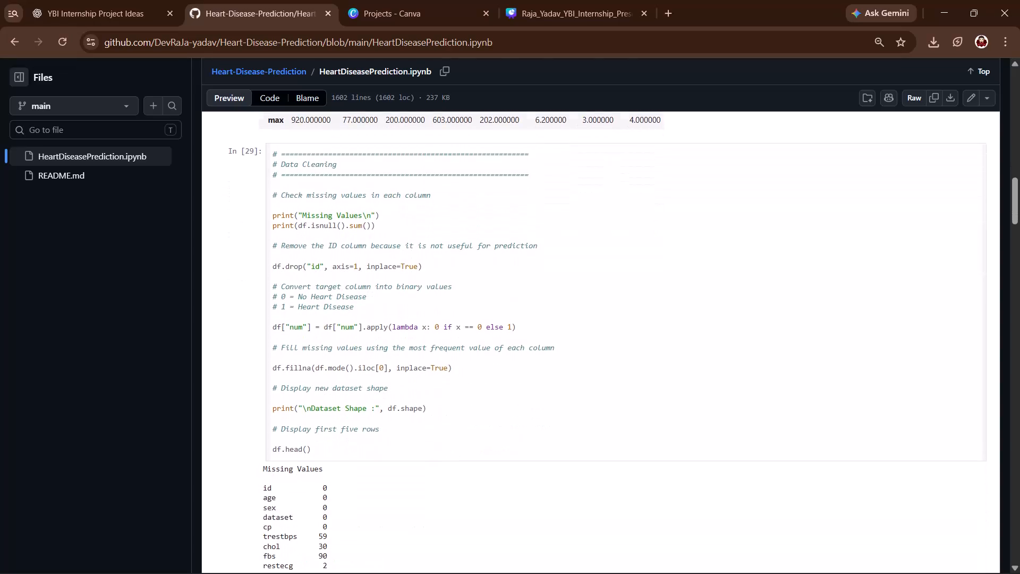
# Examine the notebook's Data Cleaning code, its missing-values output and the cleaned dataset preview, comparing them with the earlier dataset information.
pyautogui.scroll(-2, 506, 354)
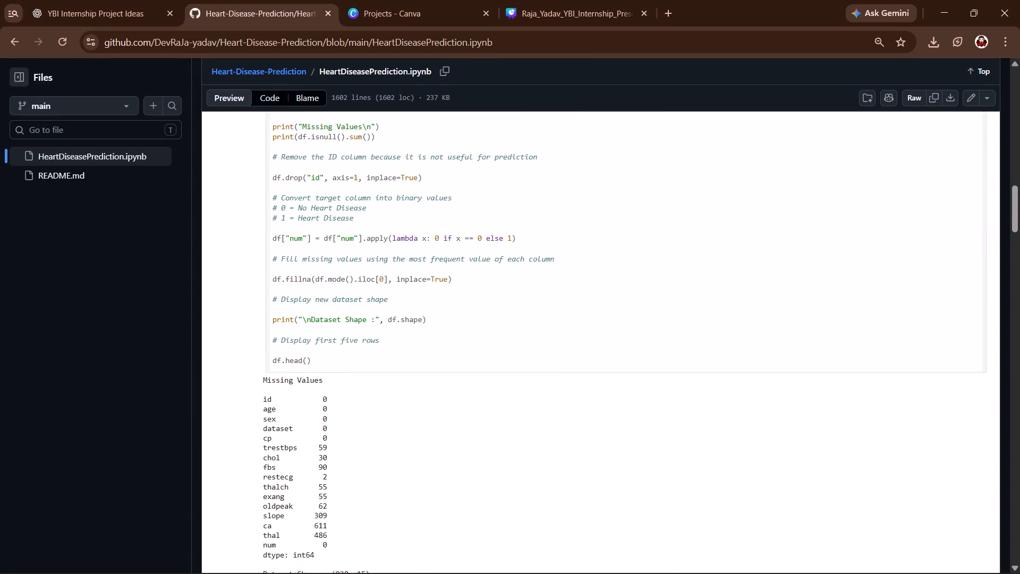
pyautogui.scroll(-2, 506, 354)
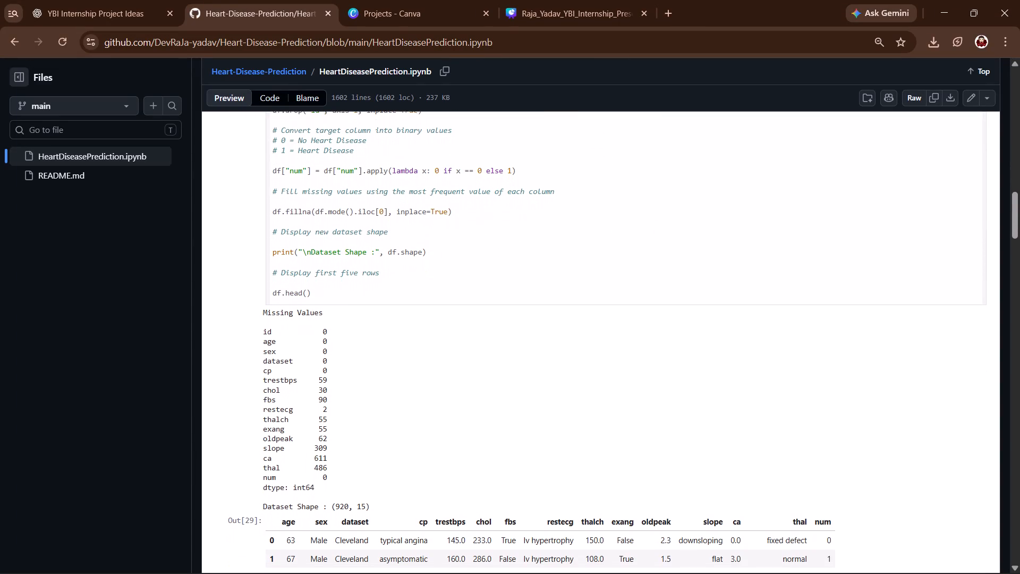
pyautogui.scroll(-1, 506, 354)
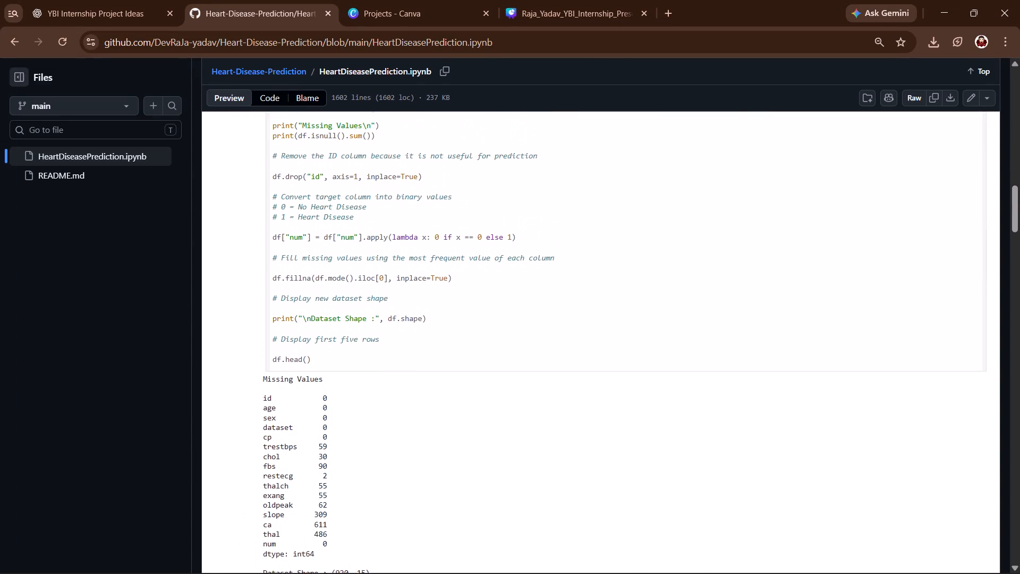
pyautogui.scroll(-1, 506, 354)
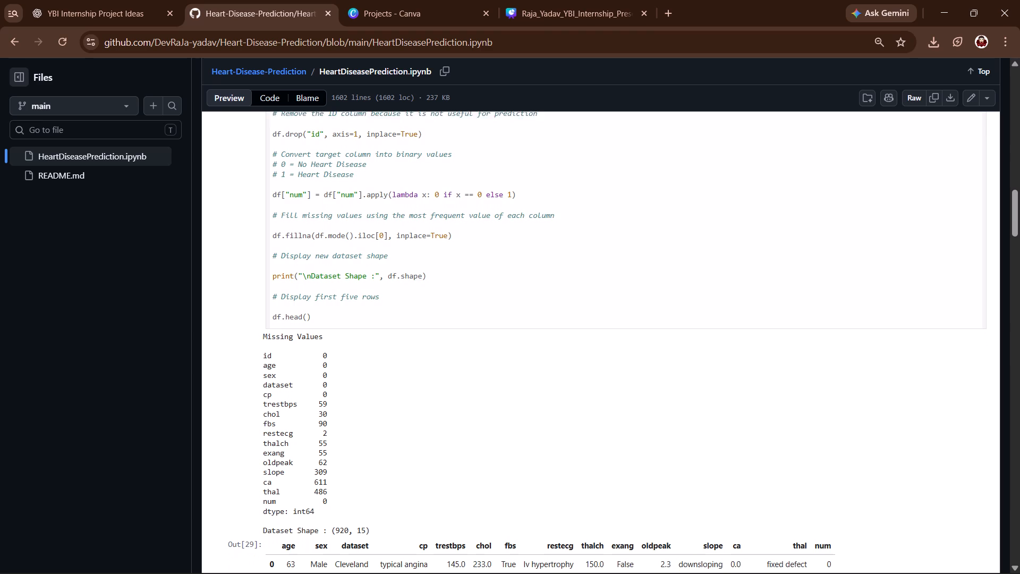
pyautogui.scroll(-1, 506, 354)
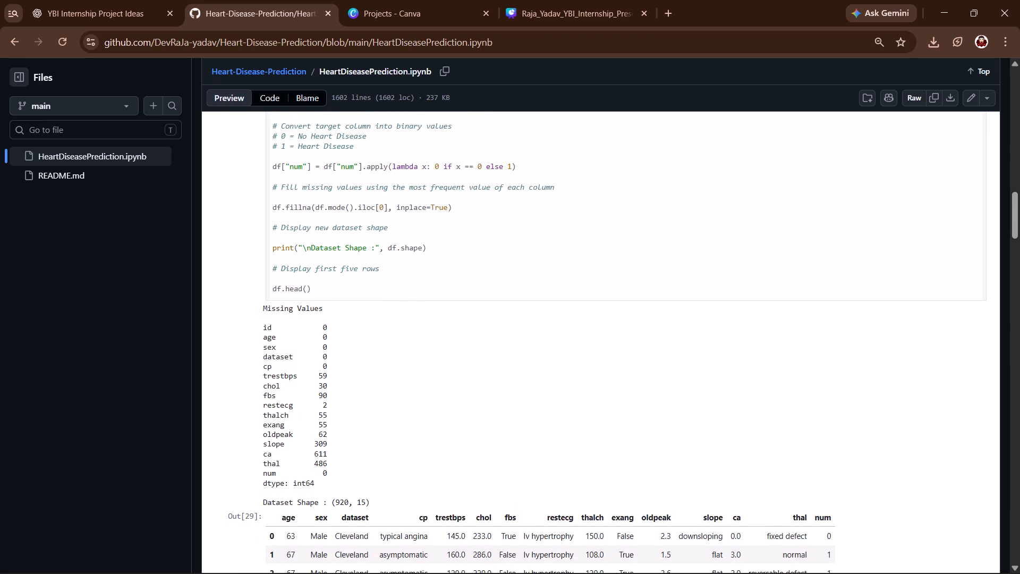
pyautogui.scroll(-1, 506, 354)
pyautogui.scroll(1, 506, 354)
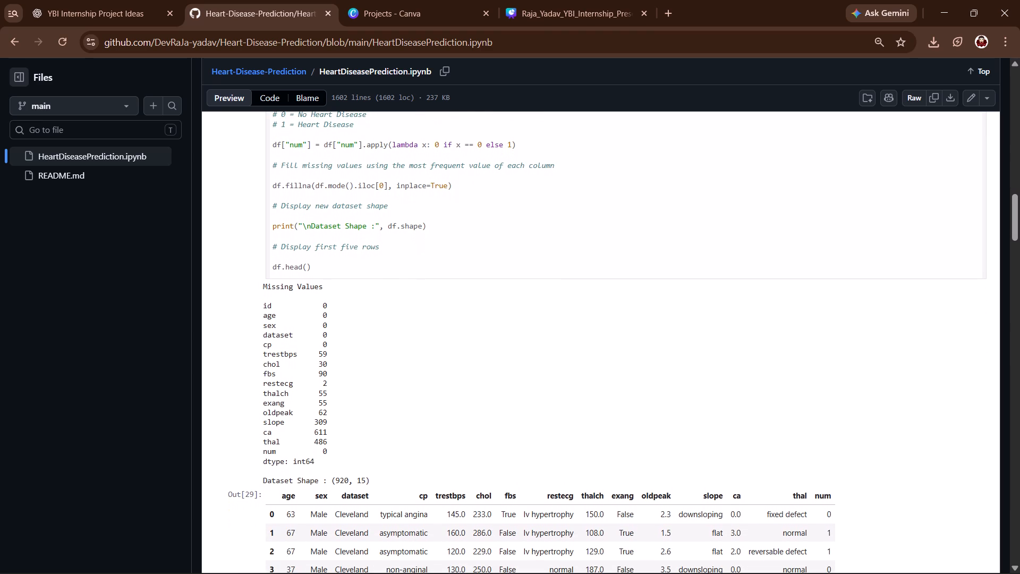
pyautogui.scroll(1, 506, 354)
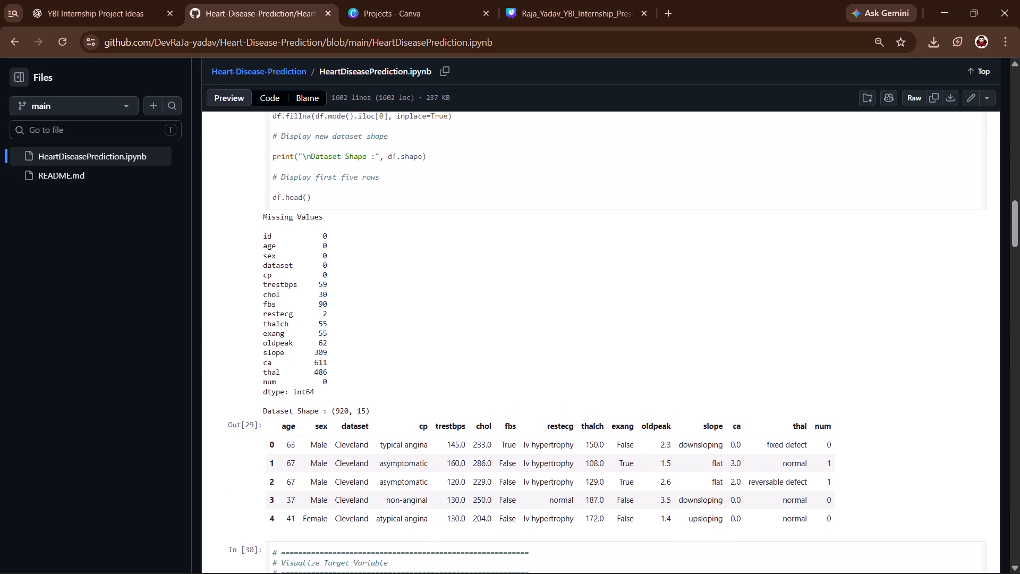
pyautogui.scroll(1, 506, 354)
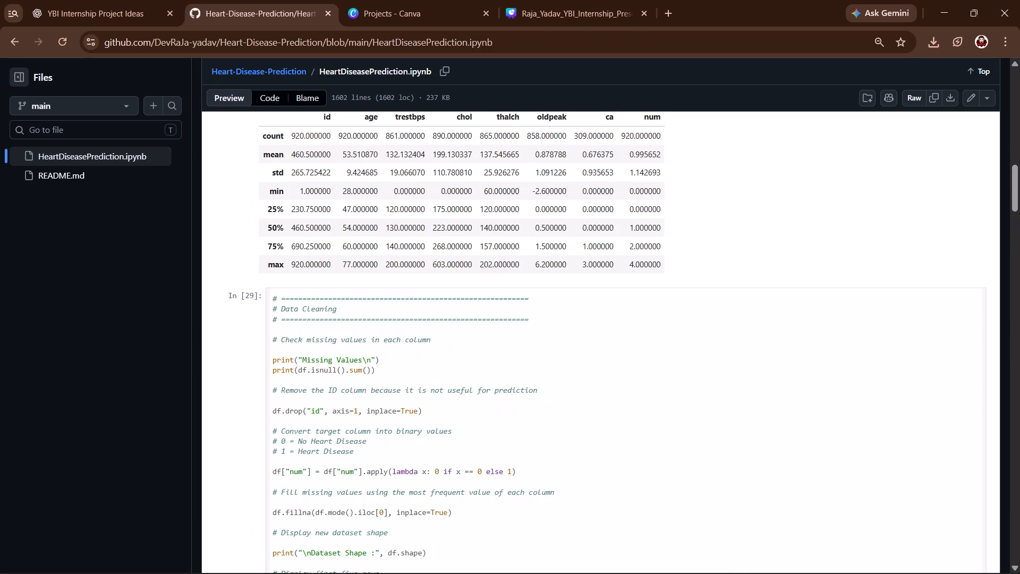
pyautogui.scroll(5, 506, 354)
pyautogui.scroll(-1, 506, 354)
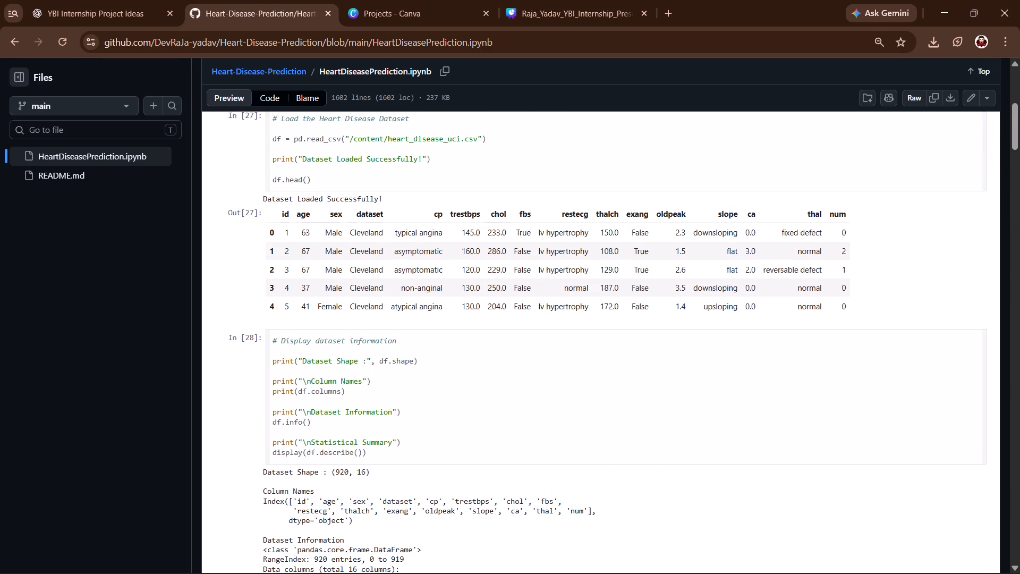
pyautogui.scroll(-2, 506, 354)
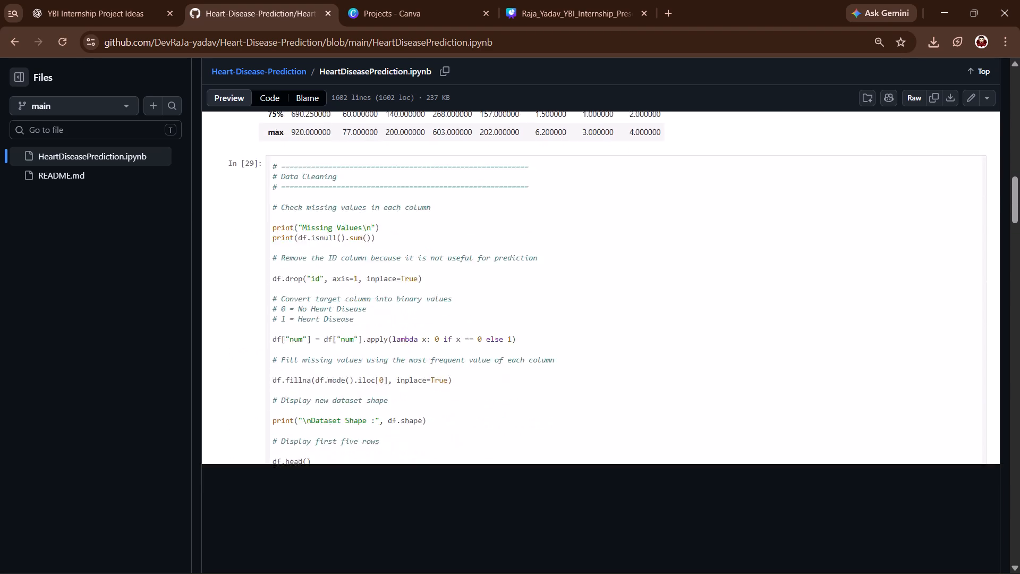
pyautogui.scroll(-1, 506, 354)
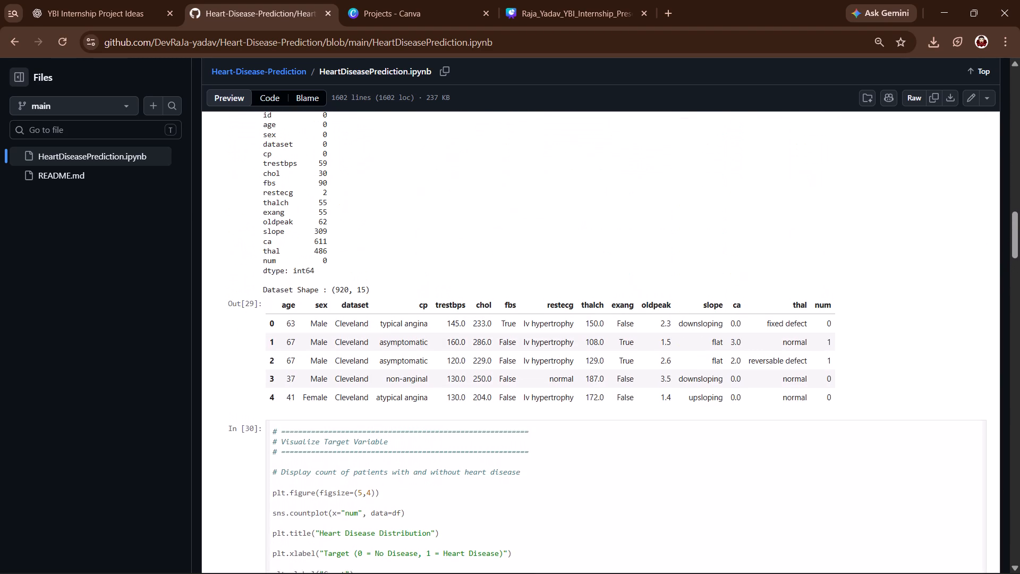
# Examine the Visualize Target Variable code and its Heart Disease Distribution chart in the notebook.
pyautogui.scroll(-2, 506, 354)
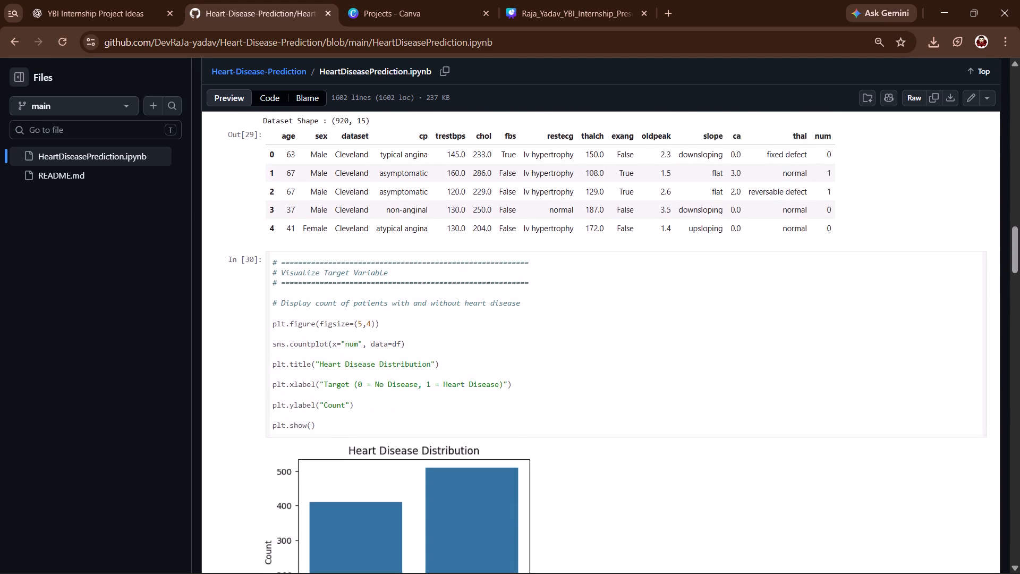
pyautogui.scroll(-1, 506, 354)
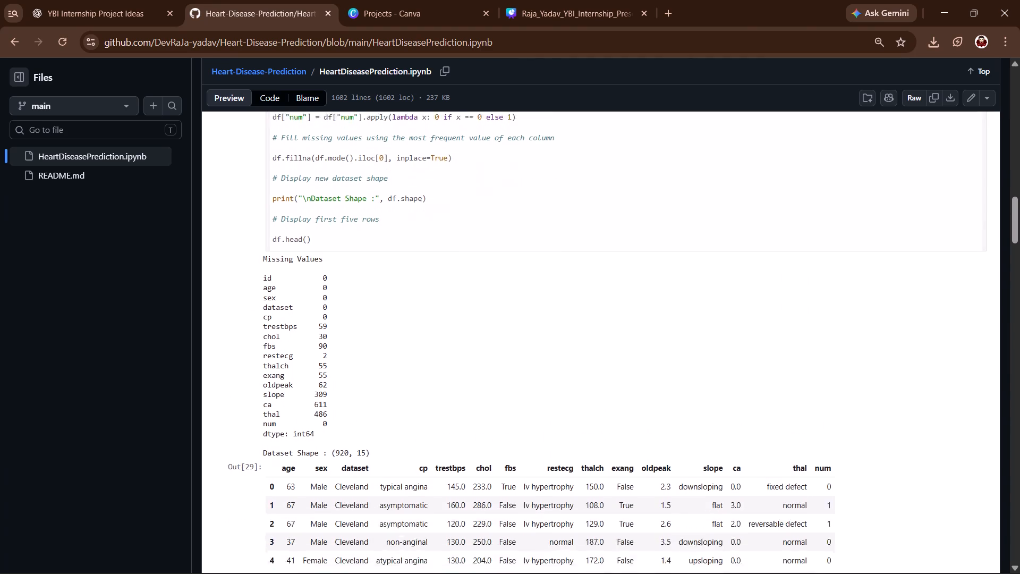
pyautogui.scroll(-1, 506, 354)
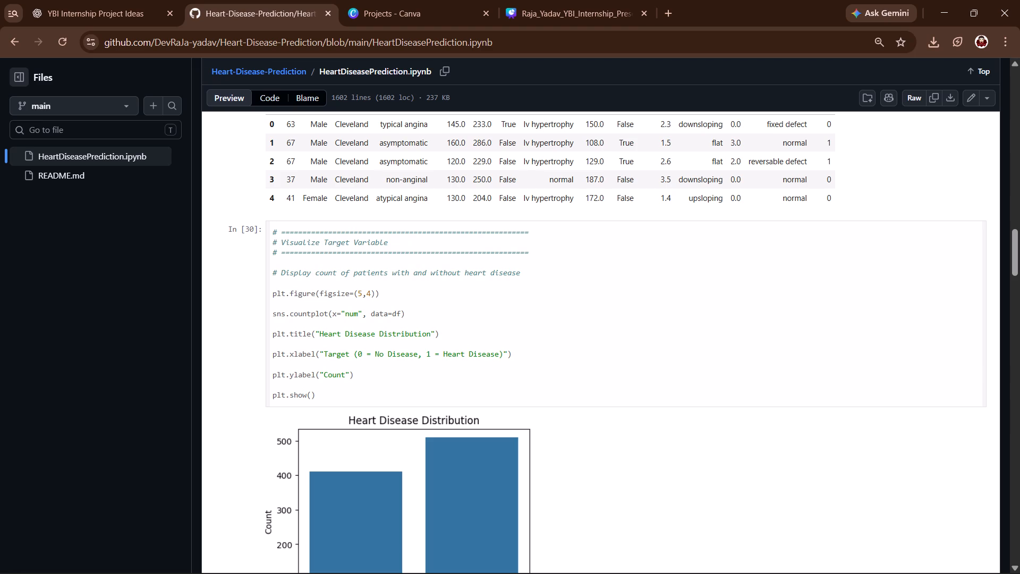
pyautogui.scroll(-1, 506, 354)
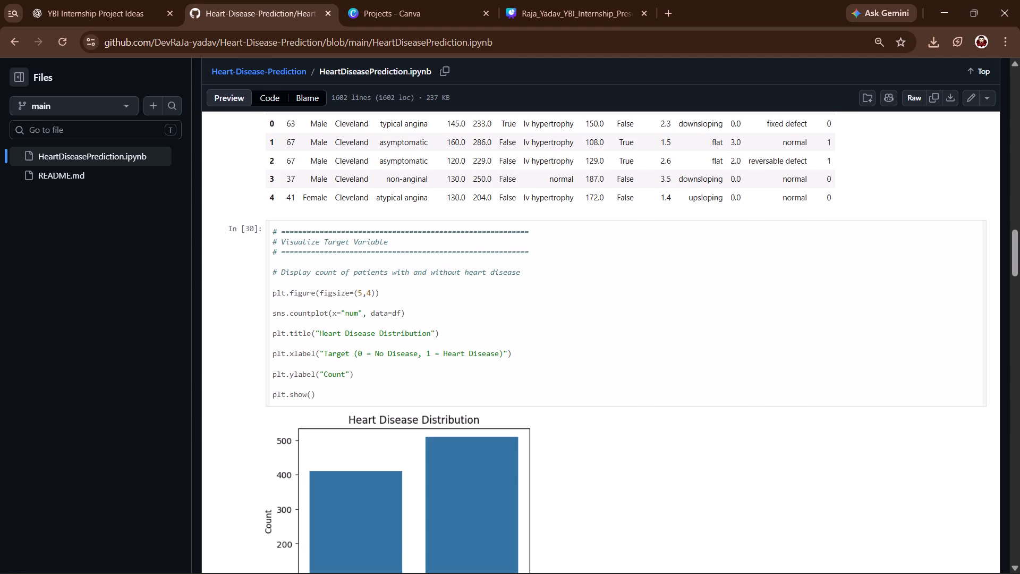
pyautogui.scroll(-2, 506, 354)
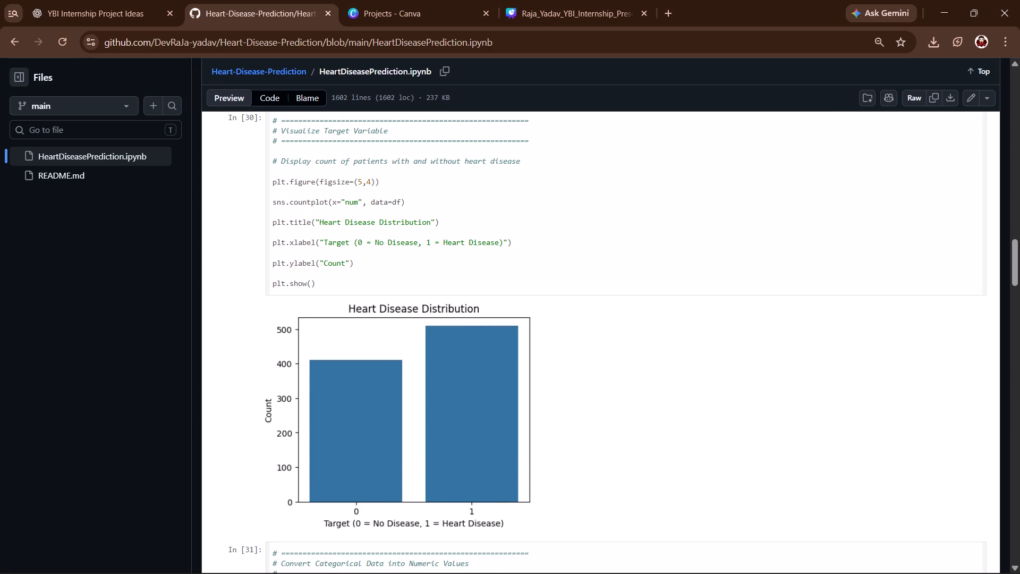
pyautogui.scroll(-4, 506, 354)
# Examine the code converting categorical data into numeric values and the Correlation Heatmap it plots.
pyautogui.scroll(-1, 506, 354)
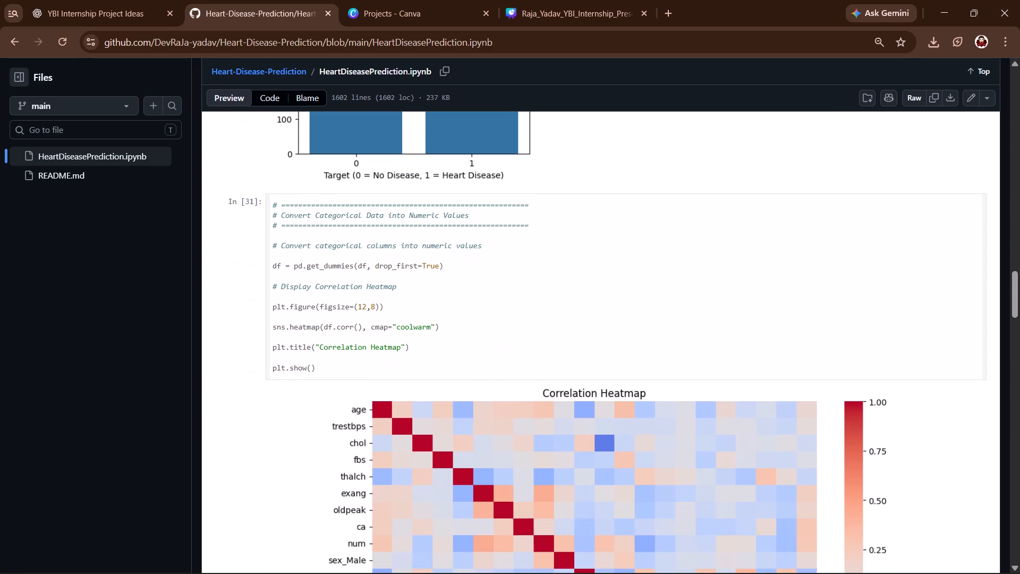
pyautogui.scroll(-2, 506, 354)
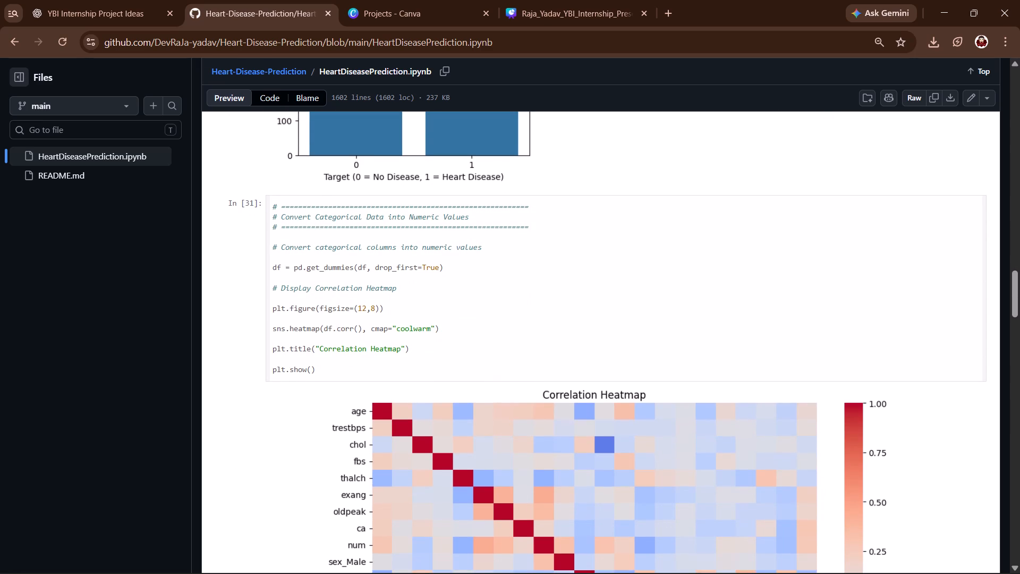
pyautogui.scroll(-3, 506, 354)
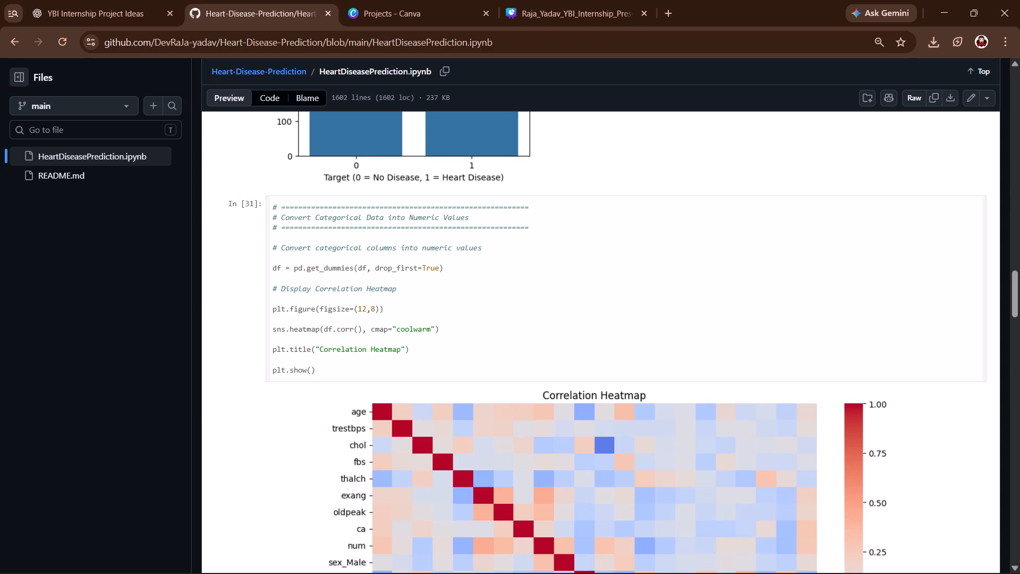
pyautogui.scroll(-2, 506, 354)
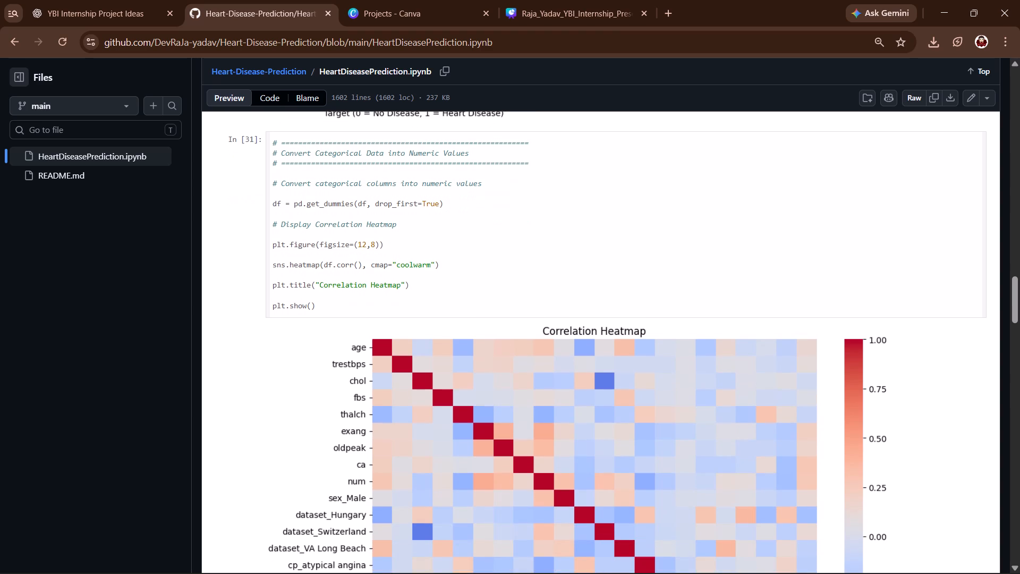
pyautogui.scroll(-3, 506, 354)
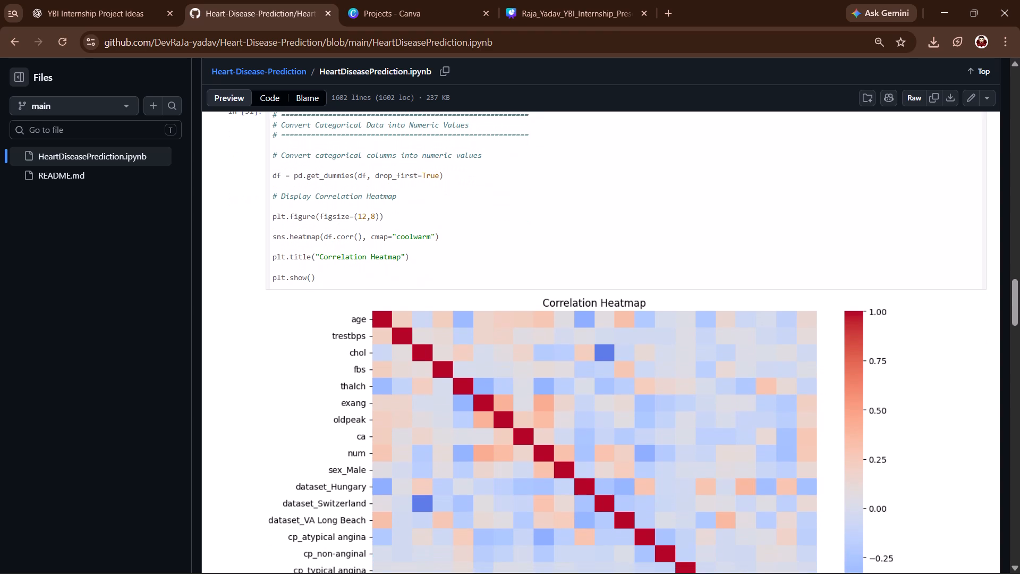
pyautogui.scroll(-1, 506, 354)
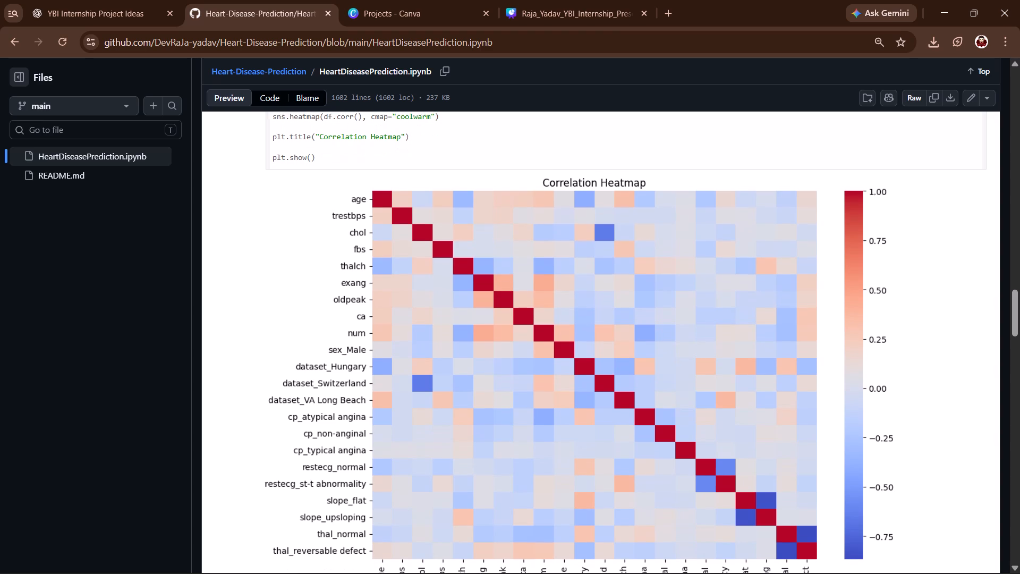
pyautogui.scroll(-2, 506, 354)
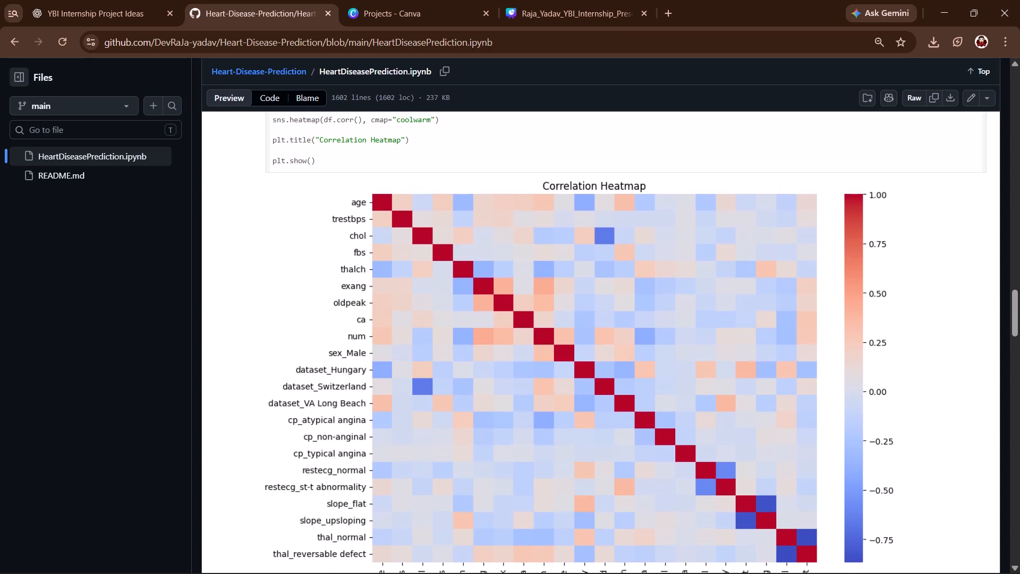
# Examine the notebook's feature and target separation, train-test split and Feature Scaling code with their outputs.
pyautogui.scroll(-4, 506, 354)
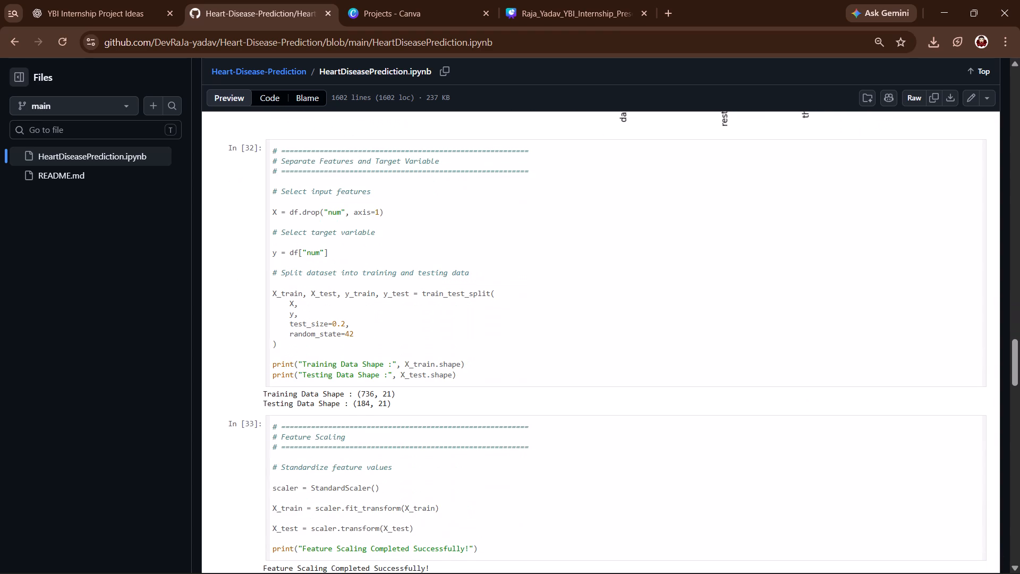
pyautogui.scroll(-1, 506, 354)
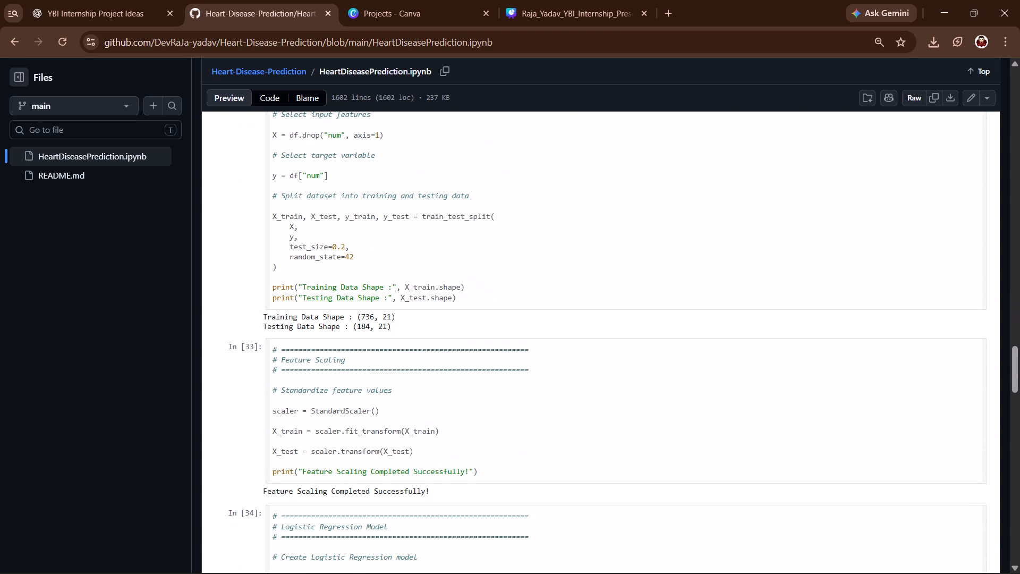
pyautogui.scroll(-1, 506, 354)
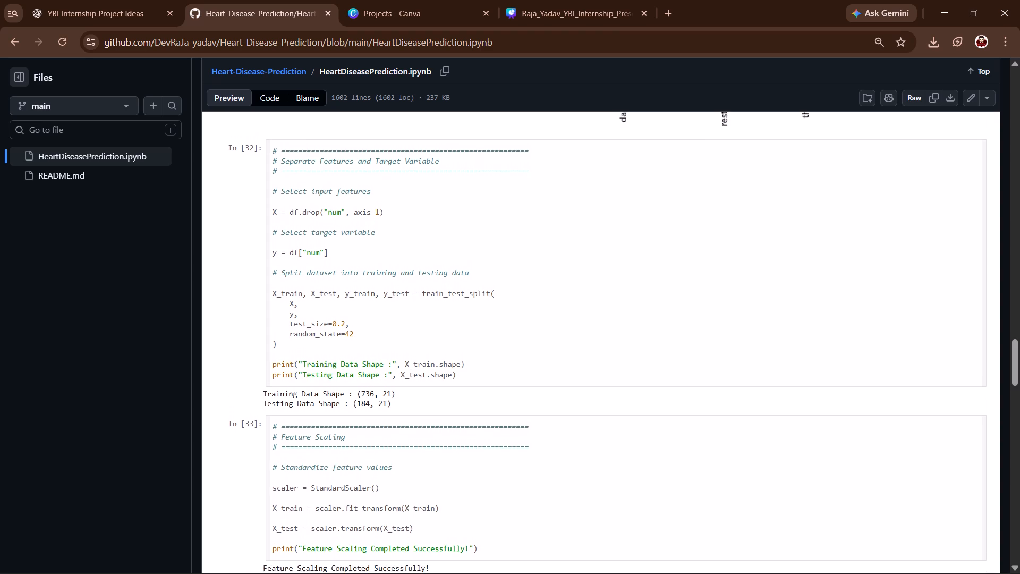
pyautogui.scroll(-5, 506, 354)
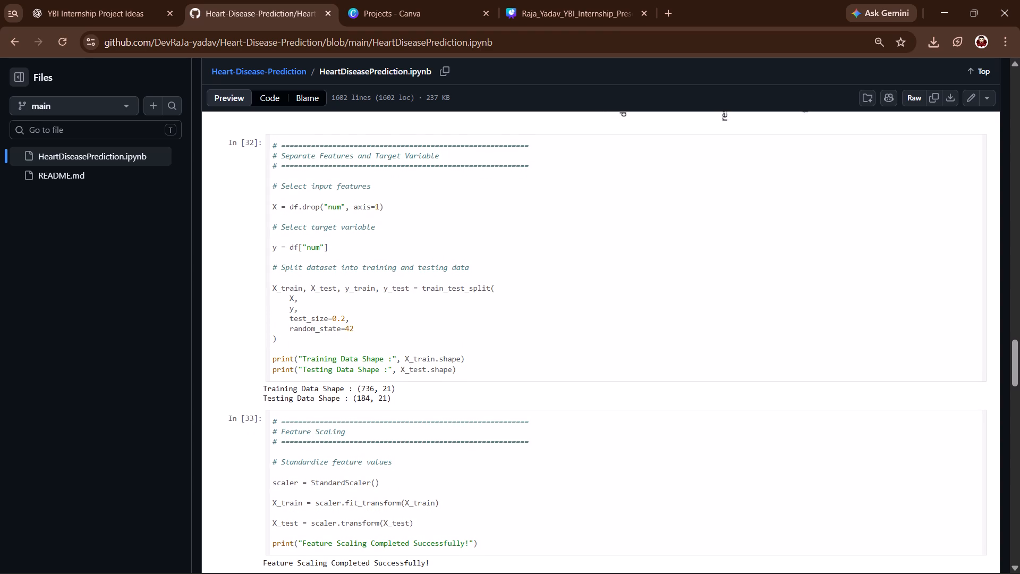
pyautogui.scroll(-4, 506, 354)
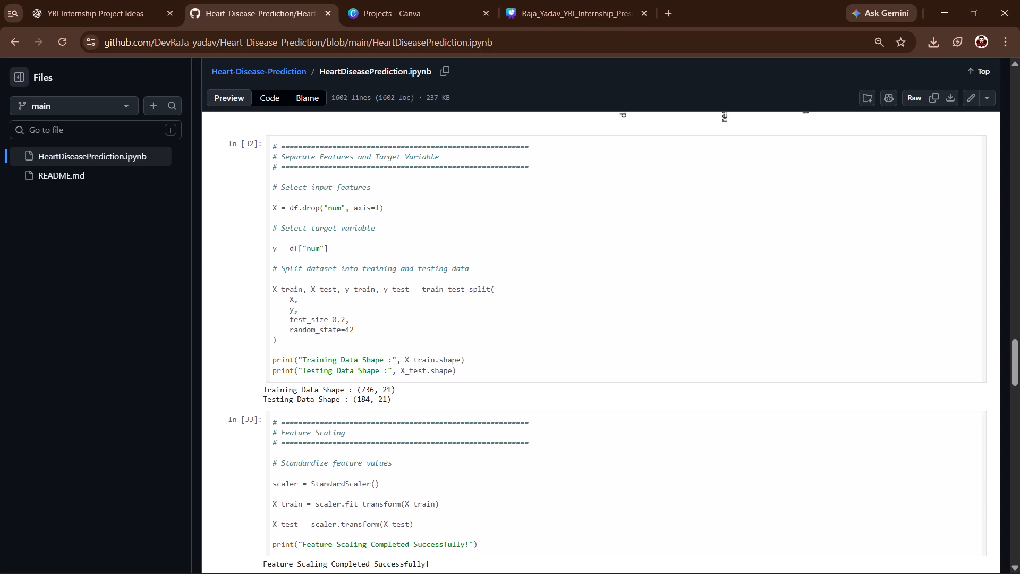
pyautogui.scroll(-2, 506, 354)
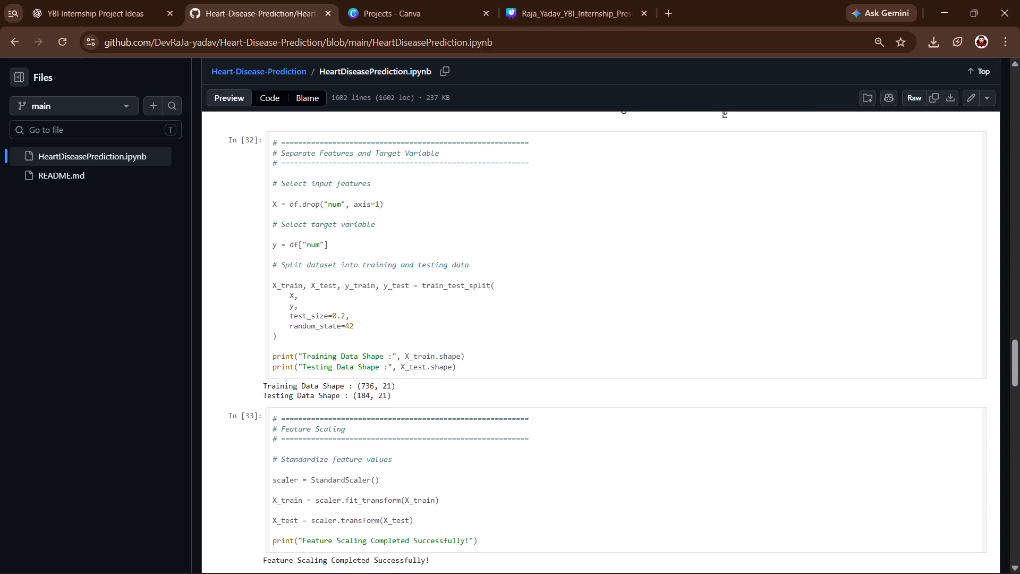
pyautogui.scroll(-2, 506, 354)
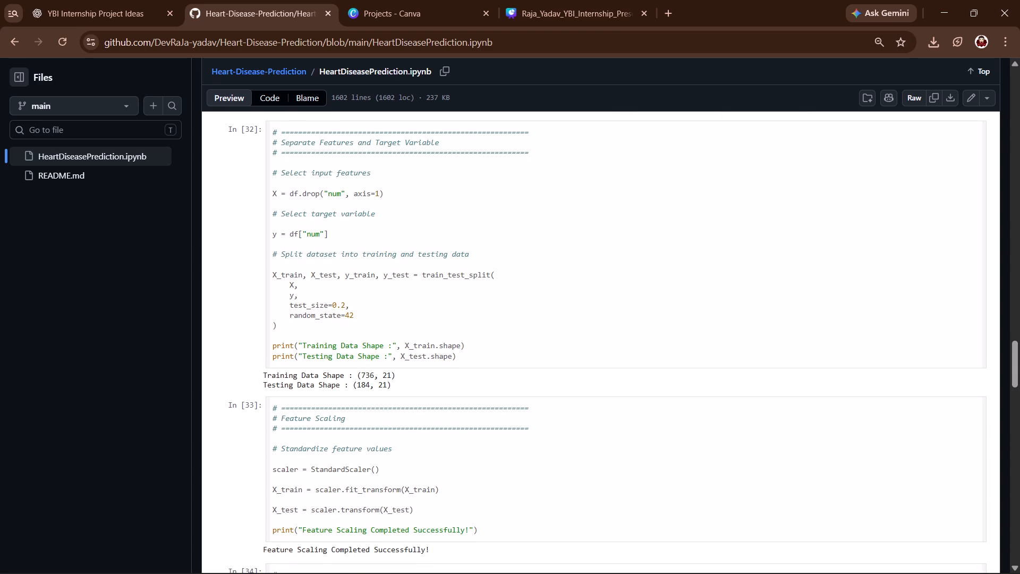
pyautogui.scroll(-2, 506, 354)
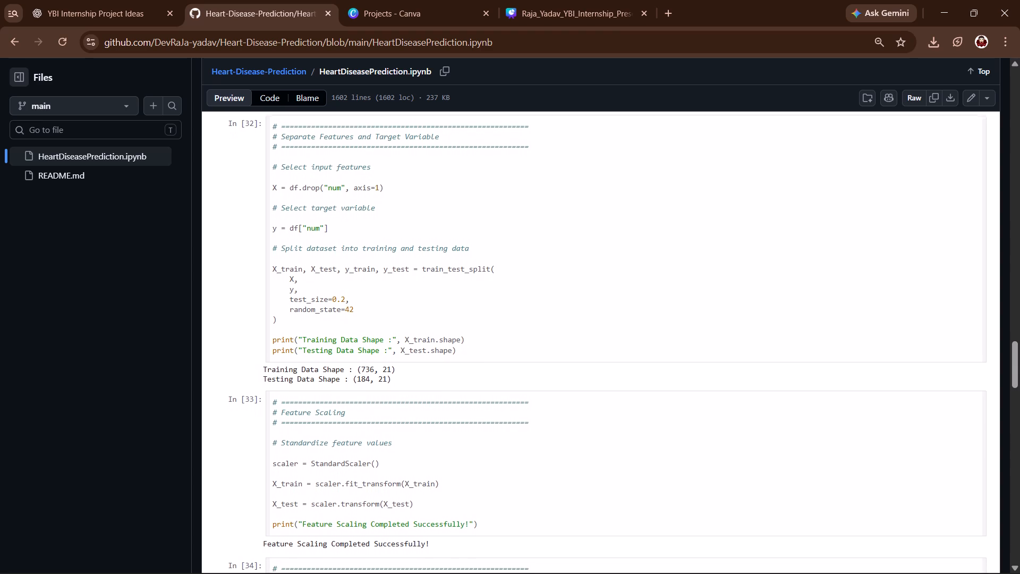
# Examine the notebook's Logistic Regression and Random Forest model code with their accuracy outputs and the Compare Model Accuracy table.
pyautogui.scroll(-2, 506, 354)
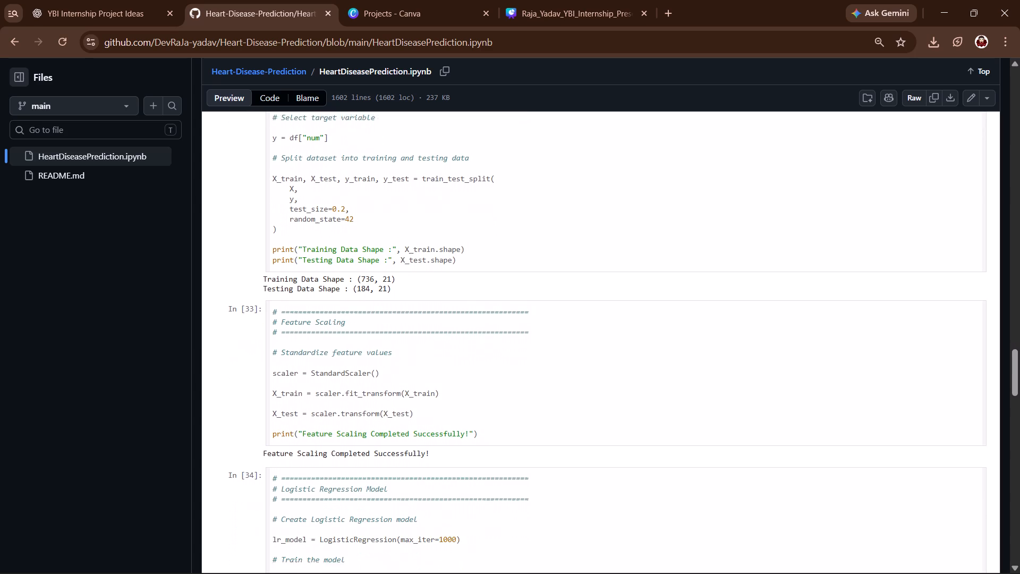
pyautogui.scroll(-4, 506, 354)
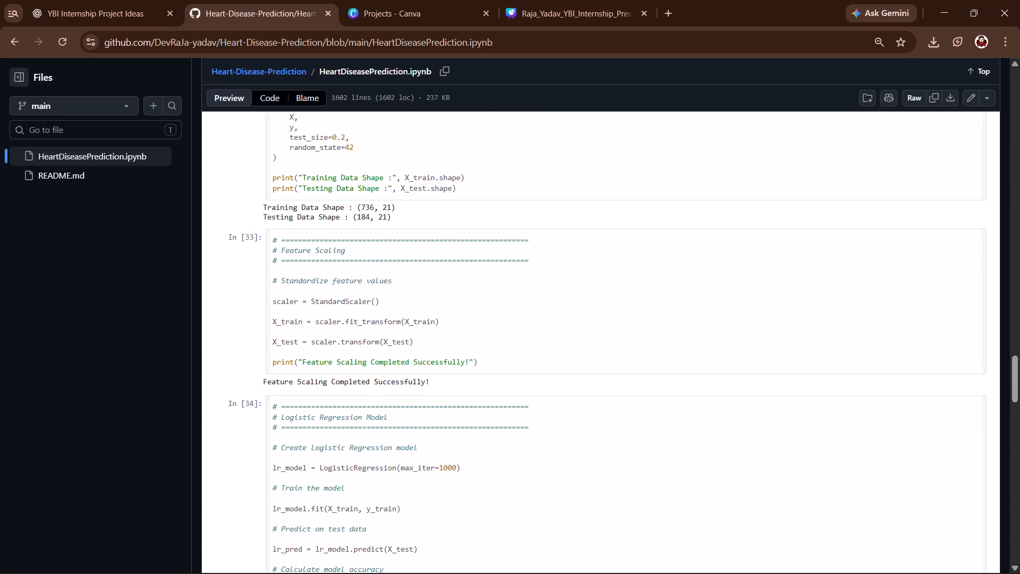
pyautogui.scroll(-12, 506, 354)
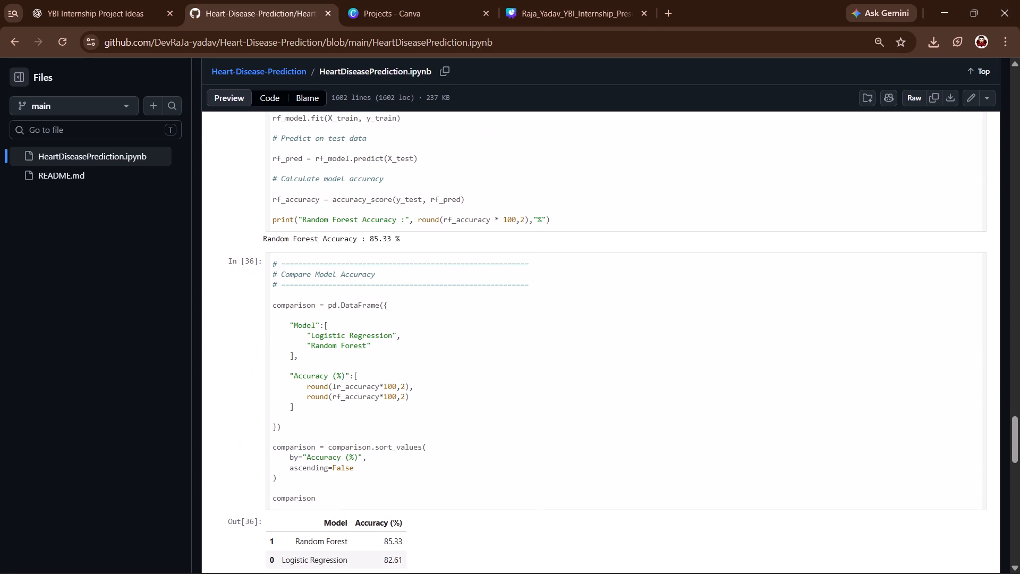
# Examine the Confusion Matrix and classification report, plus the sample patient prediction and Project Conclusion that end the notebook.
pyautogui.scroll(-2, 506, 354)
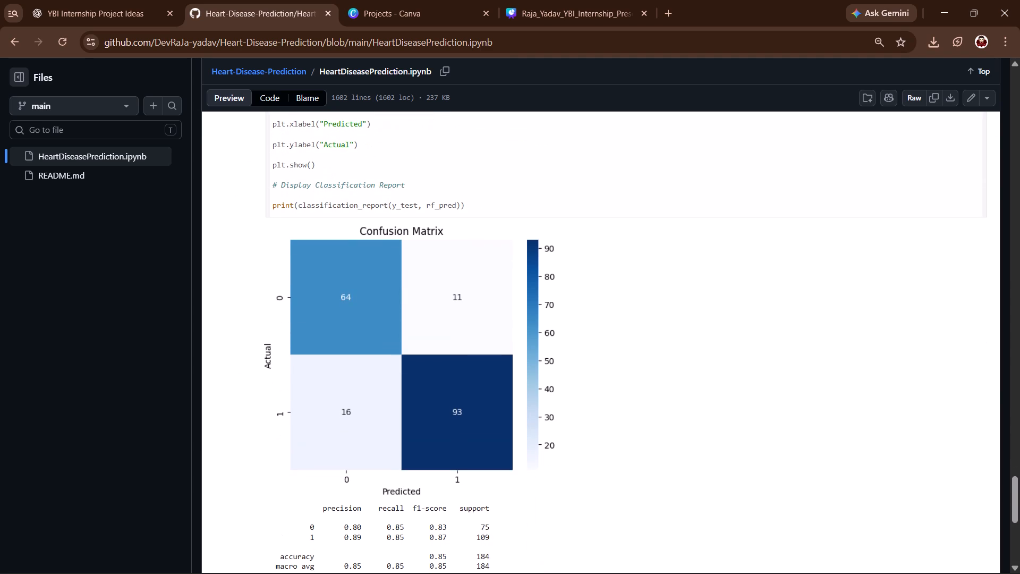
pyautogui.scroll(-2, 506, 354)
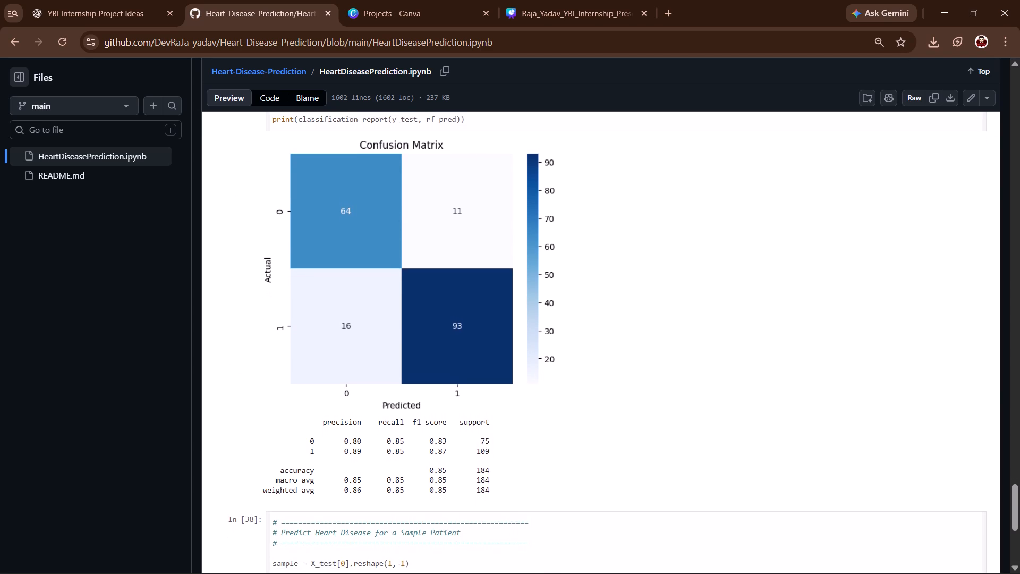
pyautogui.scroll(-2, 506, 354)
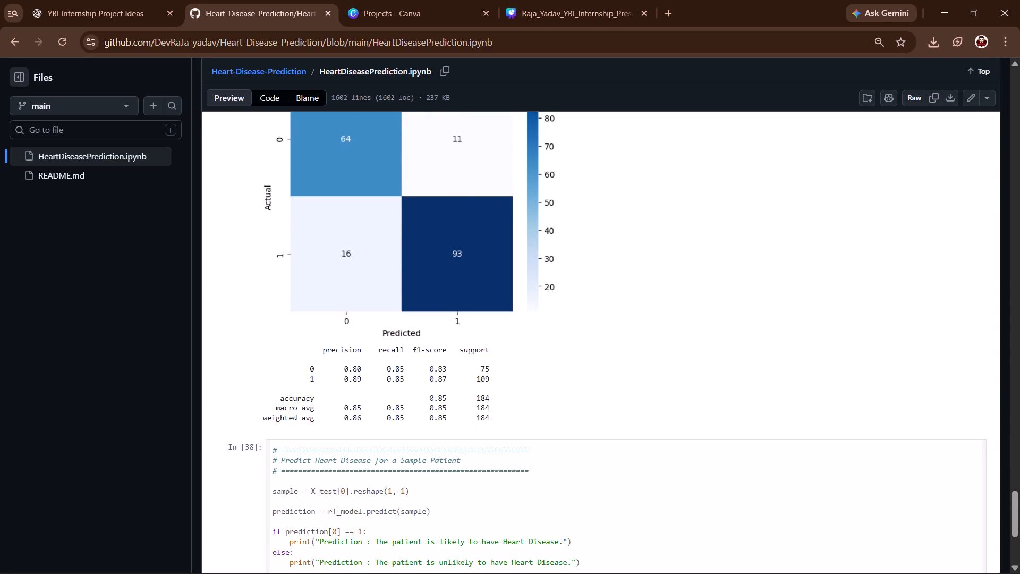
pyautogui.scroll(-3, 506, 354)
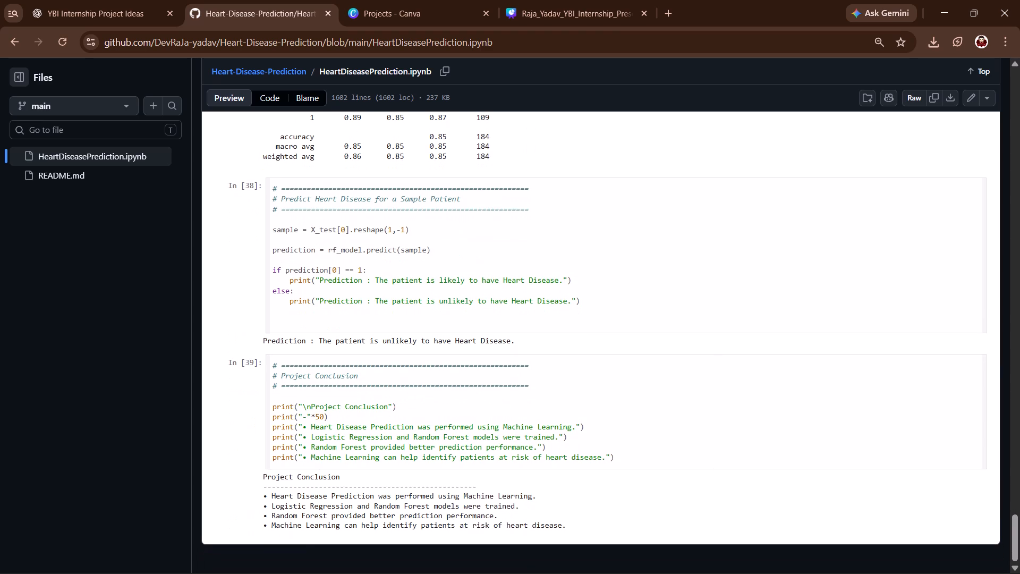
pyautogui.scroll(-1, 506, 354)
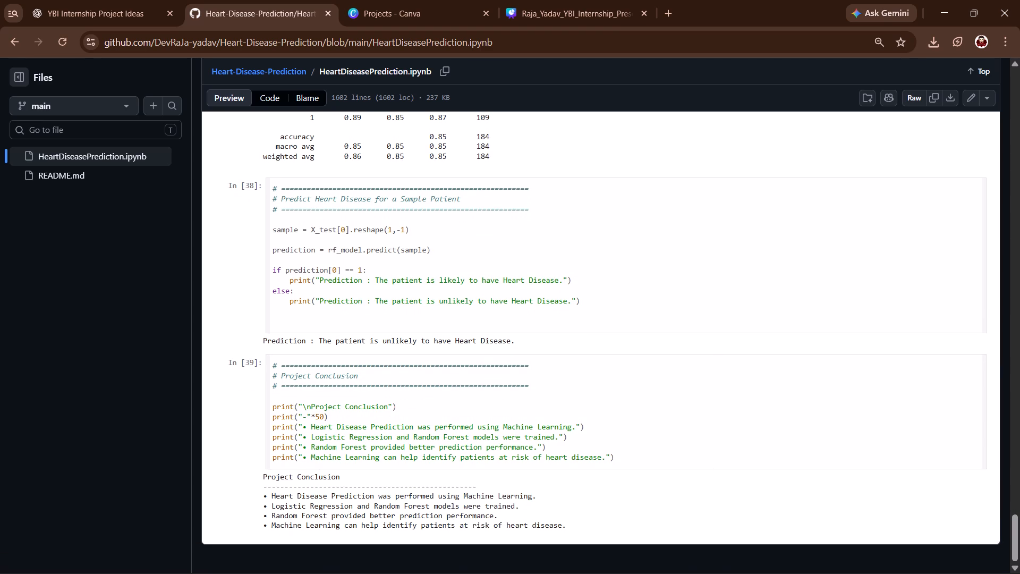
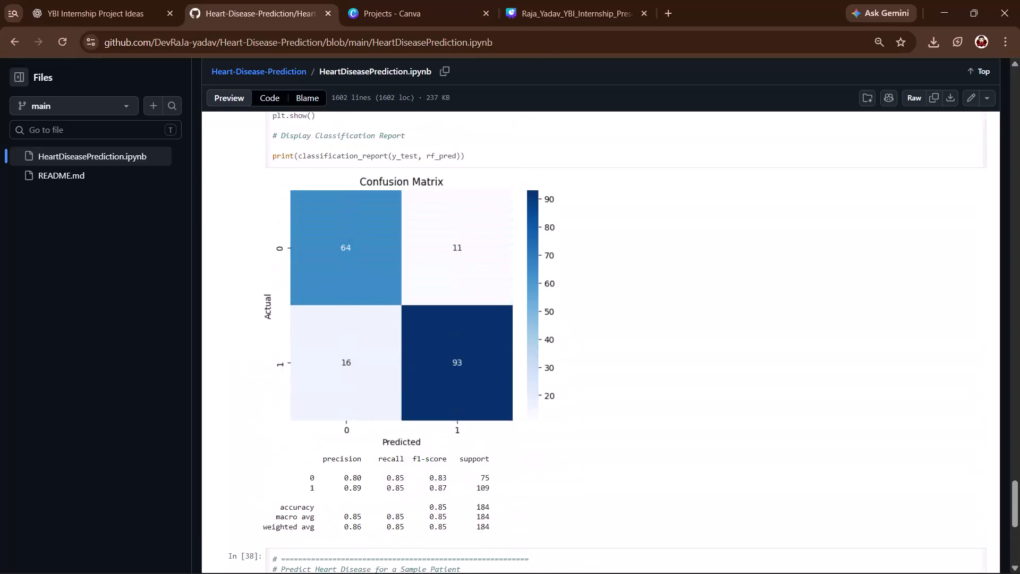
# Close the open Microsoft Store window while viewing the end of the notebook.
pyautogui.scroll(-4, 369, 314)
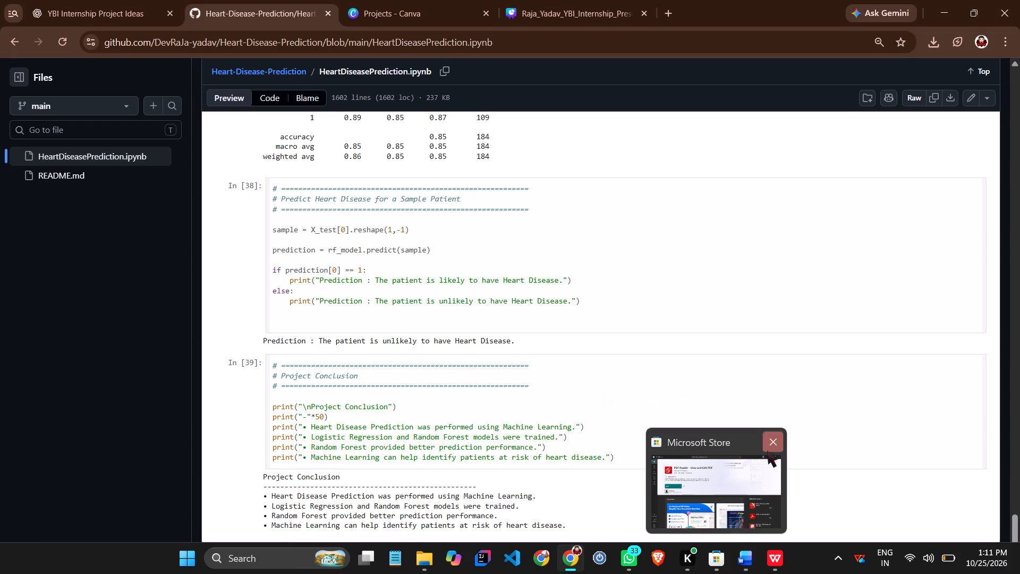
pyautogui.click(768, 447)
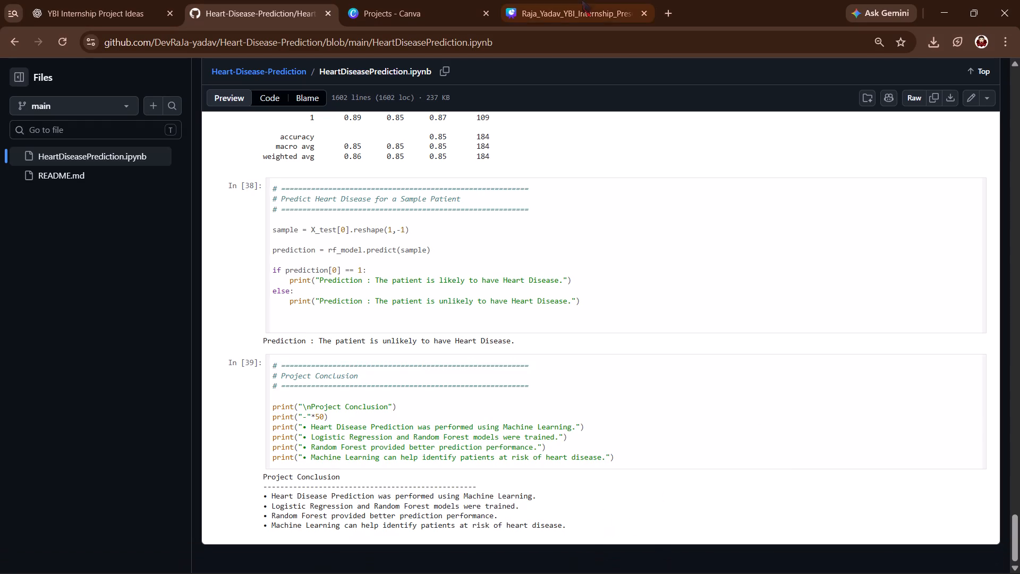
# Return to the Canva presentation and download all its pages as a PDF with the Digital preset.
pyautogui.click(591, 0)
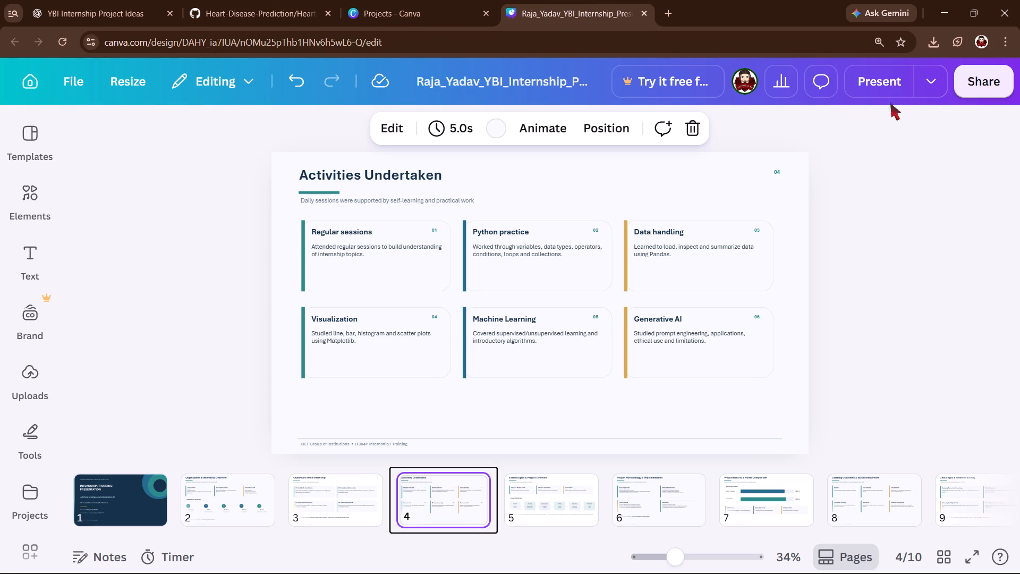
pyautogui.click(923, 85)
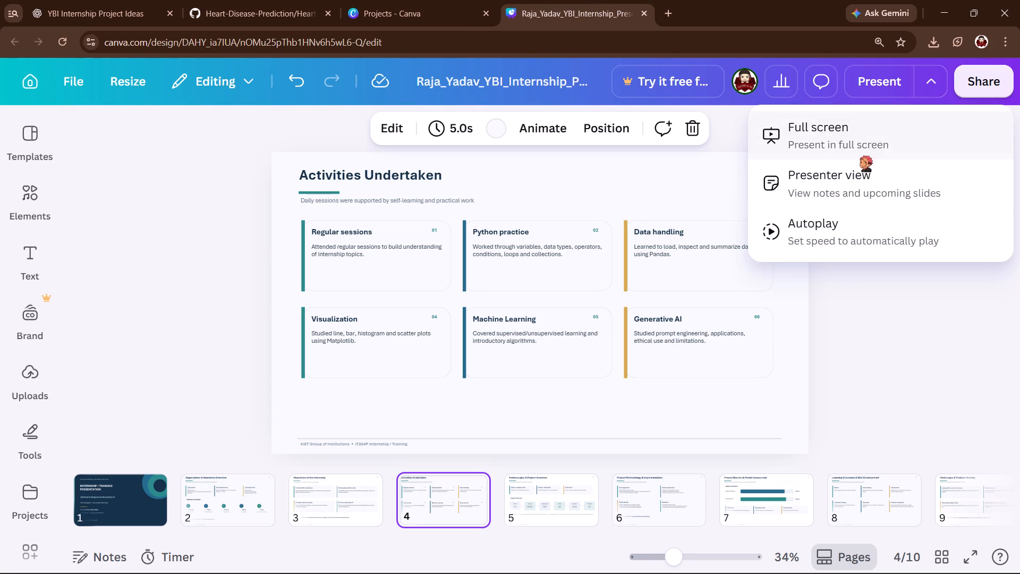
pyautogui.click(962, 87)
pyautogui.click(983, 75)
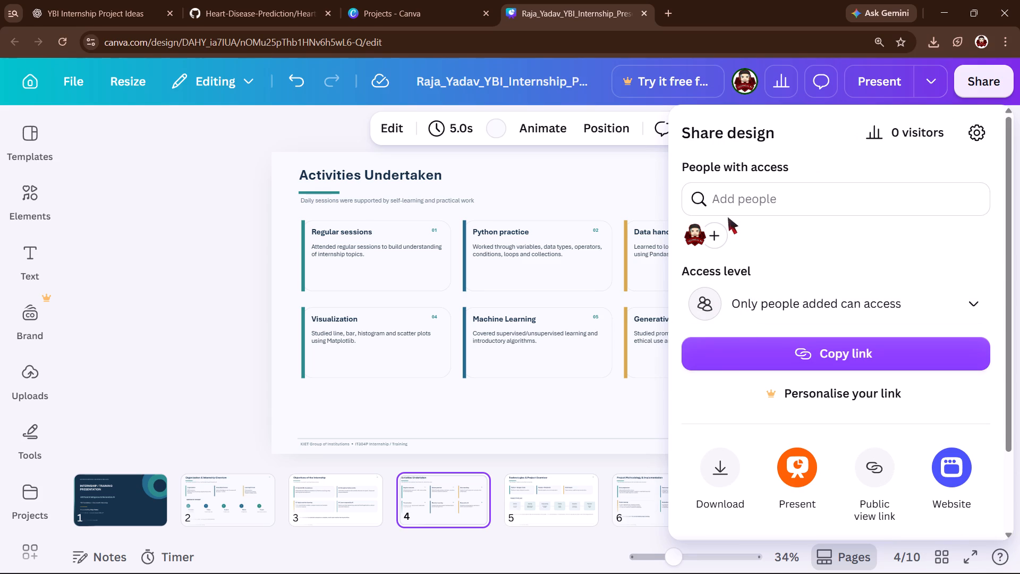
pyautogui.click(717, 473)
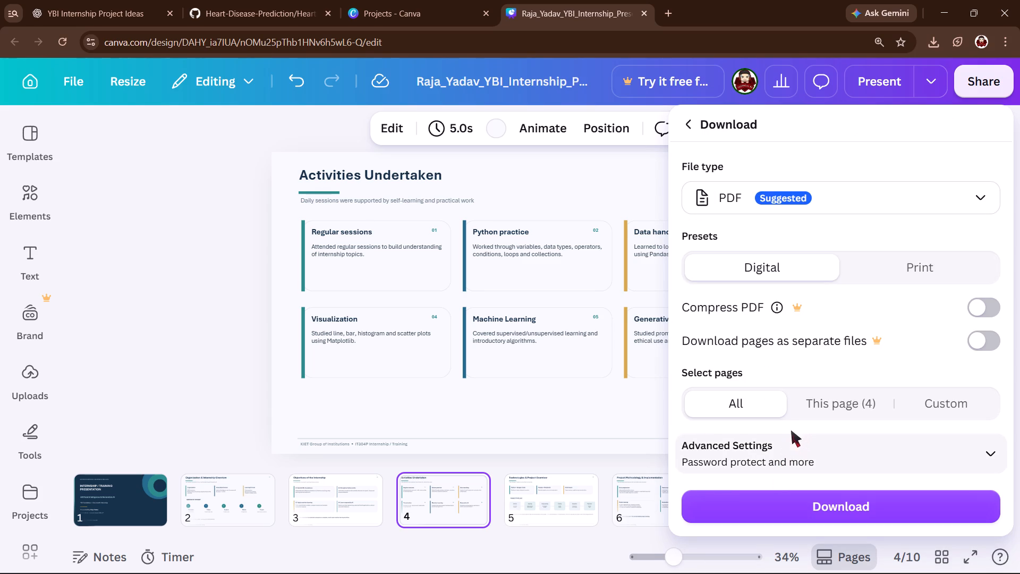
pyautogui.scroll(-2, 822, 368)
pyautogui.click(813, 507)
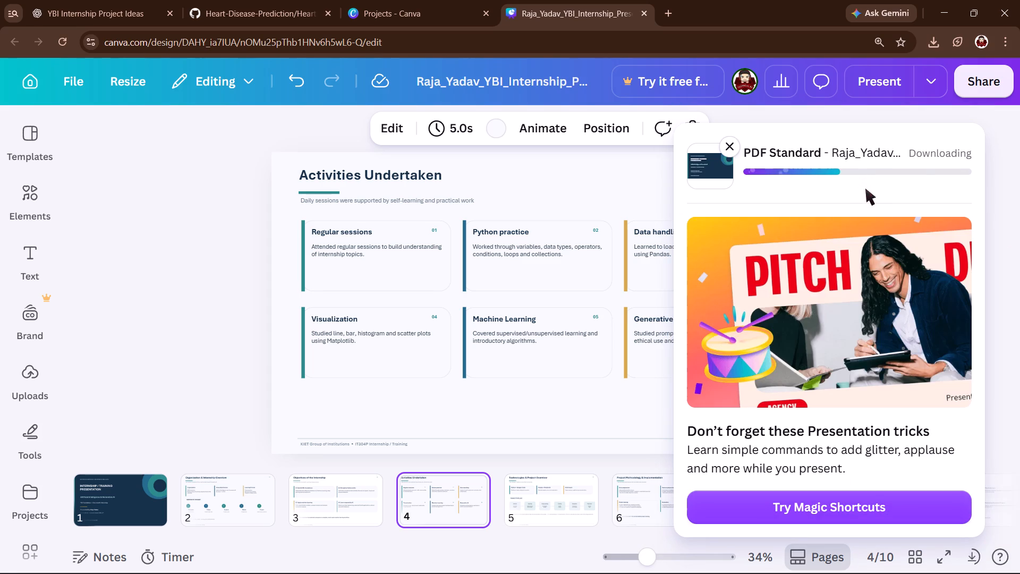
# Open the downloaded presentation PDF in the browser and dismiss the WPS Office download notification.
pyautogui.click(818, 71)
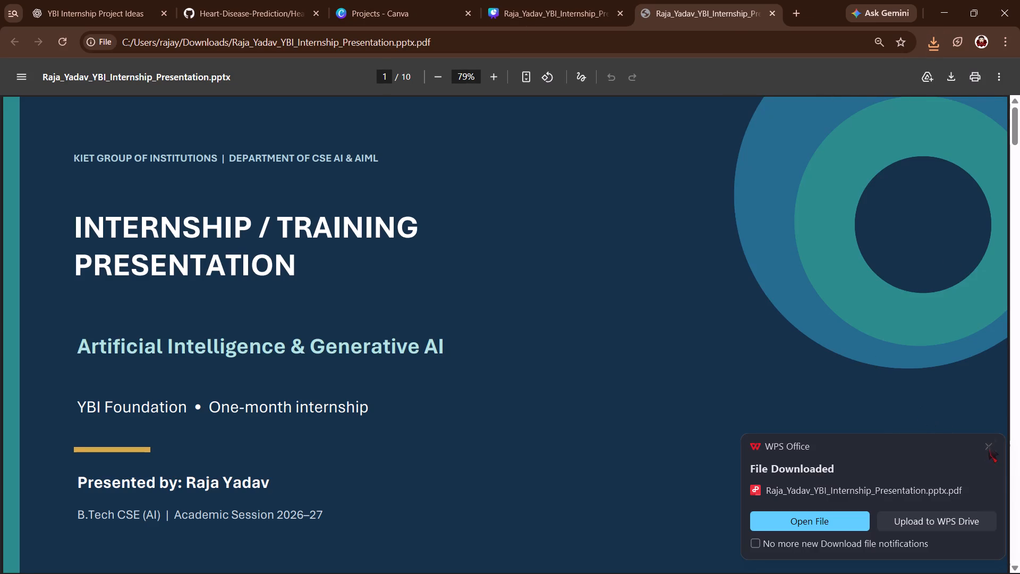
pyautogui.click(988, 446)
# Review the exported PDF's slides from the title page through the final pages, checking their content and layout.
pyautogui.scroll(-8, 936, 421)
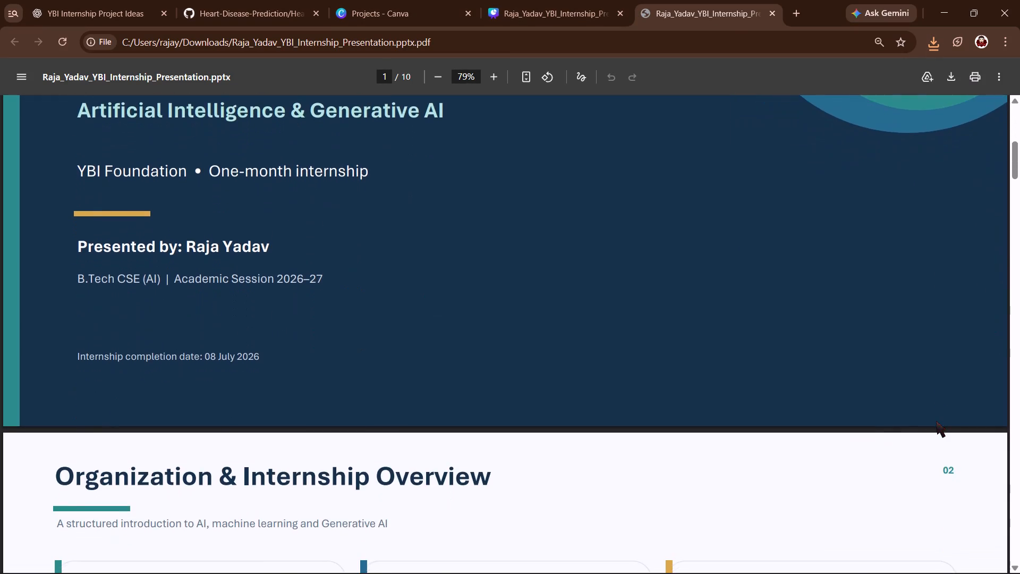
pyautogui.scroll(6, 936, 421)
pyautogui.press('Right')
pyautogui.press('Right')
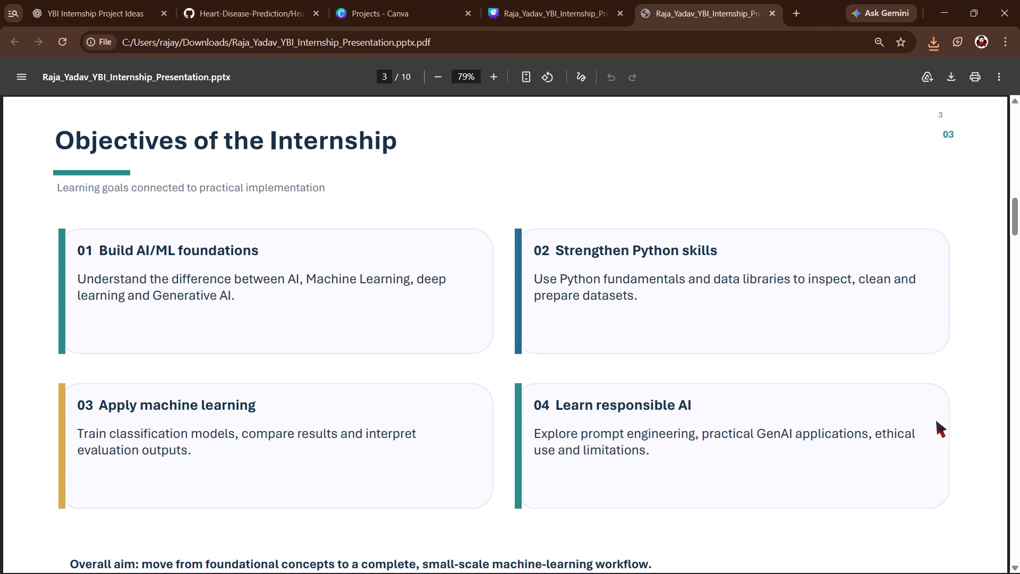
pyautogui.press('Right')
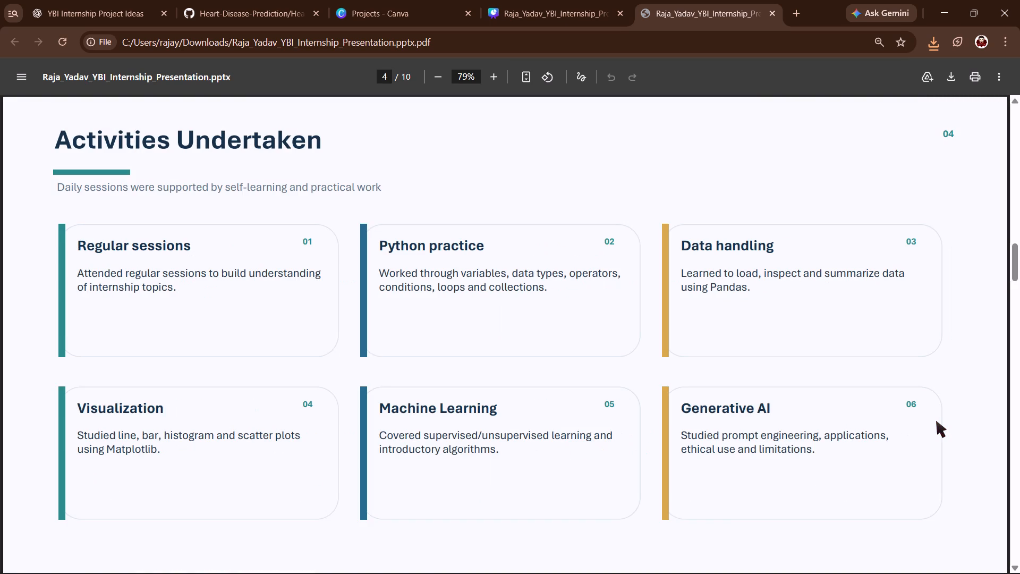
pyautogui.press('Right')
pyautogui.press('Left')
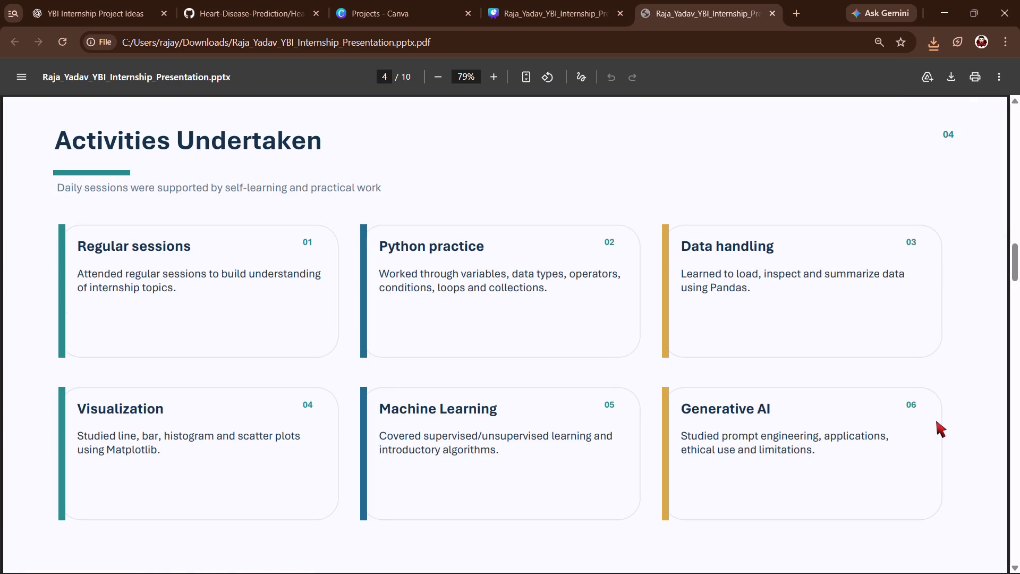
pyautogui.press('Right')
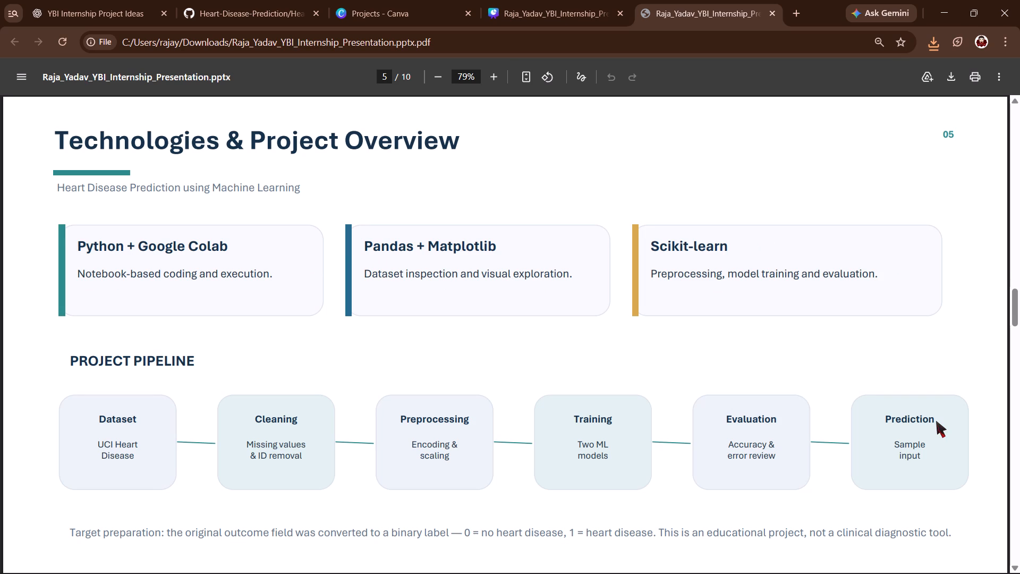
pyautogui.press('Right')
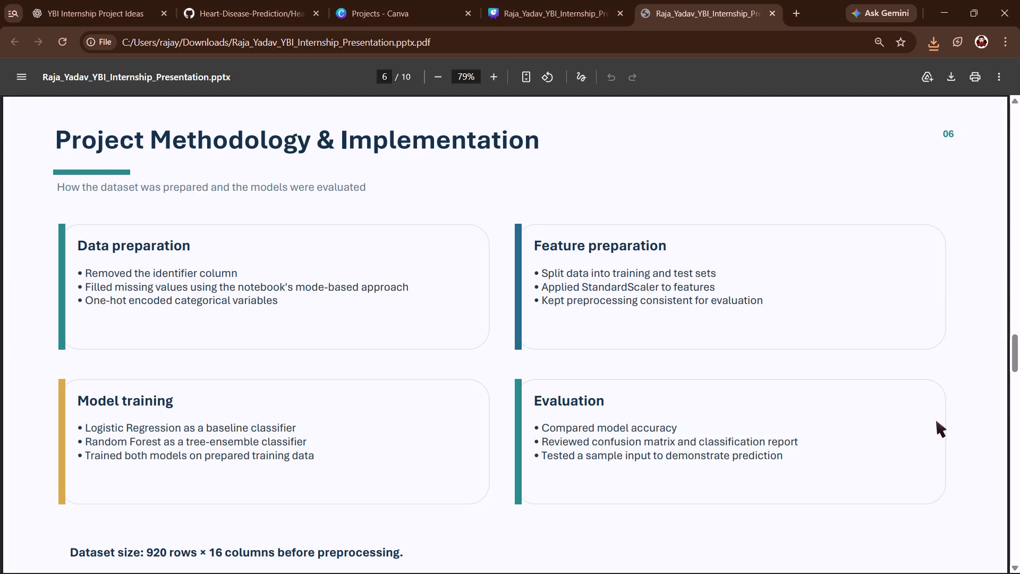
pyautogui.press('Right')
pyautogui.press('Right')
pyautogui.press('Right')
pyautogui.press('Left')
pyautogui.press('Right')
pyautogui.press('Right')
pyautogui.press('Left')
pyautogui.press('Right')
pyautogui.press('Left')
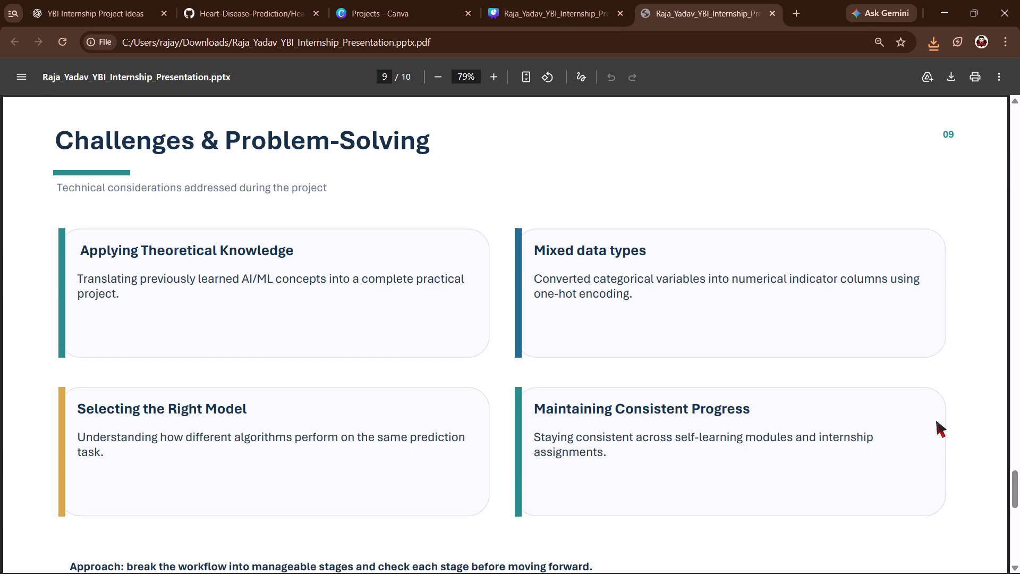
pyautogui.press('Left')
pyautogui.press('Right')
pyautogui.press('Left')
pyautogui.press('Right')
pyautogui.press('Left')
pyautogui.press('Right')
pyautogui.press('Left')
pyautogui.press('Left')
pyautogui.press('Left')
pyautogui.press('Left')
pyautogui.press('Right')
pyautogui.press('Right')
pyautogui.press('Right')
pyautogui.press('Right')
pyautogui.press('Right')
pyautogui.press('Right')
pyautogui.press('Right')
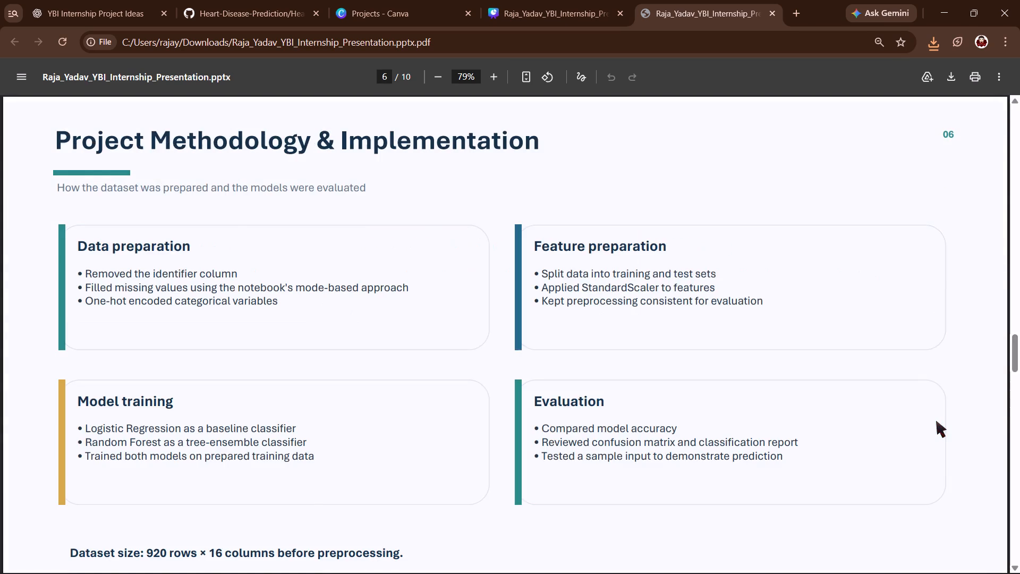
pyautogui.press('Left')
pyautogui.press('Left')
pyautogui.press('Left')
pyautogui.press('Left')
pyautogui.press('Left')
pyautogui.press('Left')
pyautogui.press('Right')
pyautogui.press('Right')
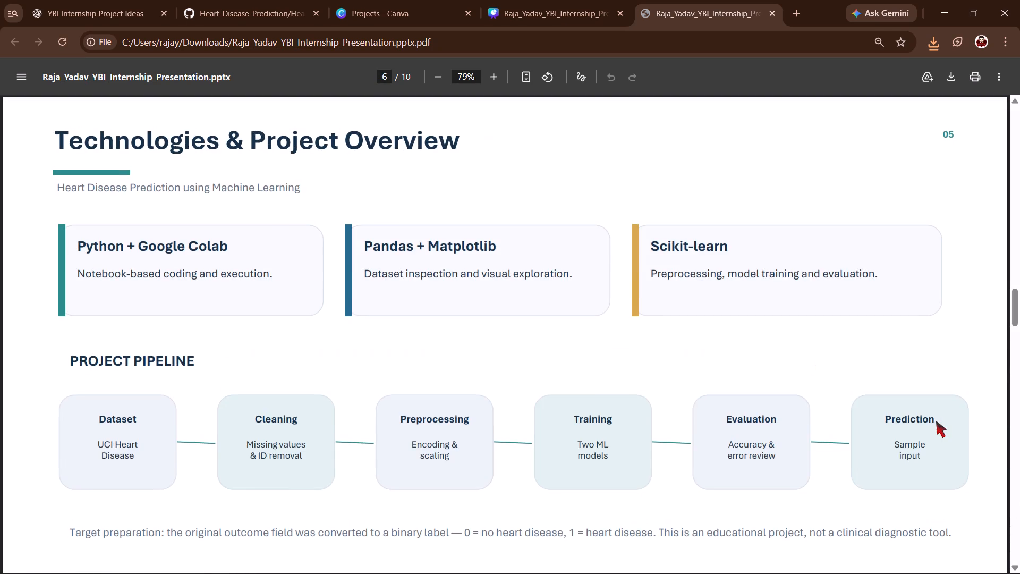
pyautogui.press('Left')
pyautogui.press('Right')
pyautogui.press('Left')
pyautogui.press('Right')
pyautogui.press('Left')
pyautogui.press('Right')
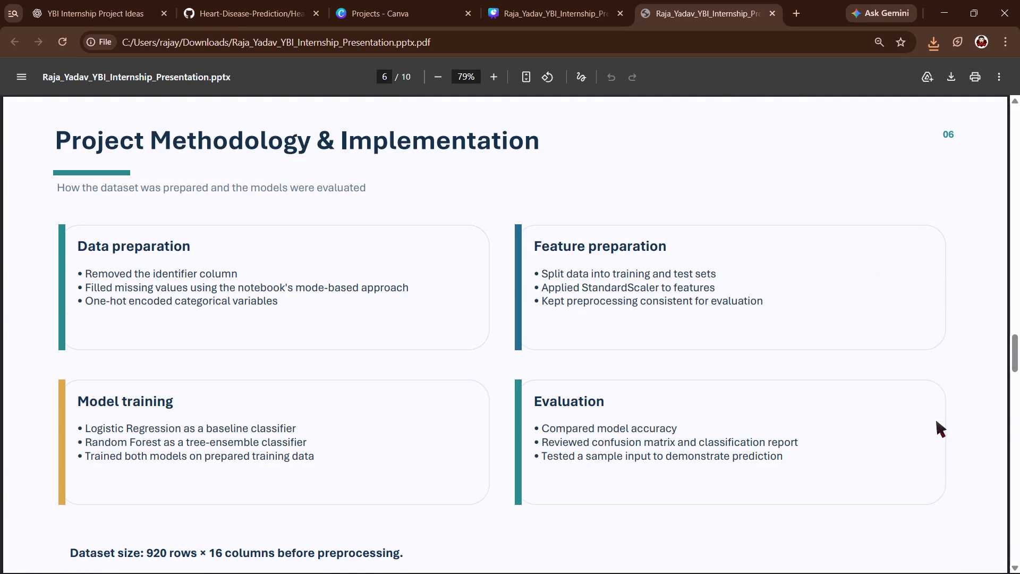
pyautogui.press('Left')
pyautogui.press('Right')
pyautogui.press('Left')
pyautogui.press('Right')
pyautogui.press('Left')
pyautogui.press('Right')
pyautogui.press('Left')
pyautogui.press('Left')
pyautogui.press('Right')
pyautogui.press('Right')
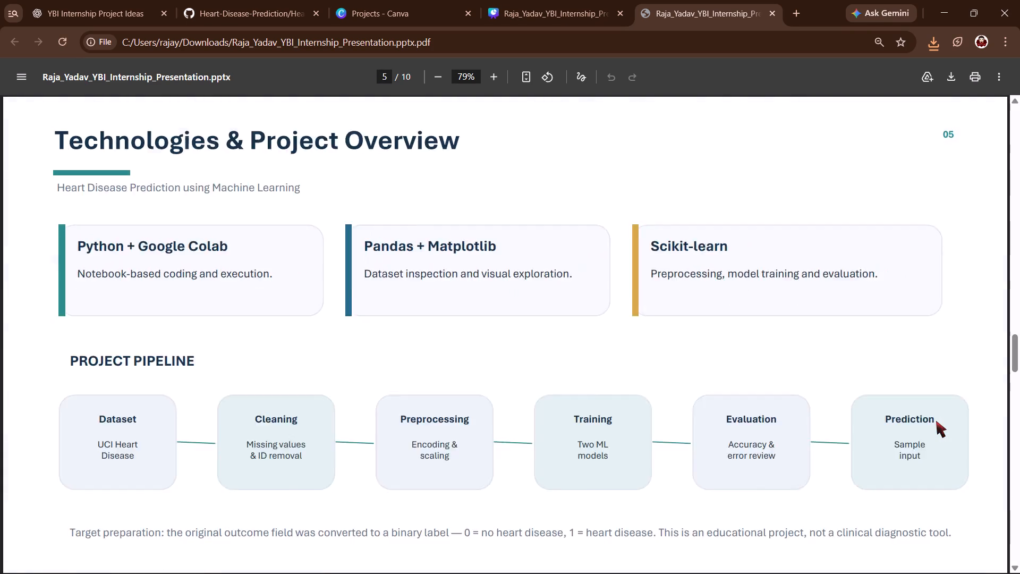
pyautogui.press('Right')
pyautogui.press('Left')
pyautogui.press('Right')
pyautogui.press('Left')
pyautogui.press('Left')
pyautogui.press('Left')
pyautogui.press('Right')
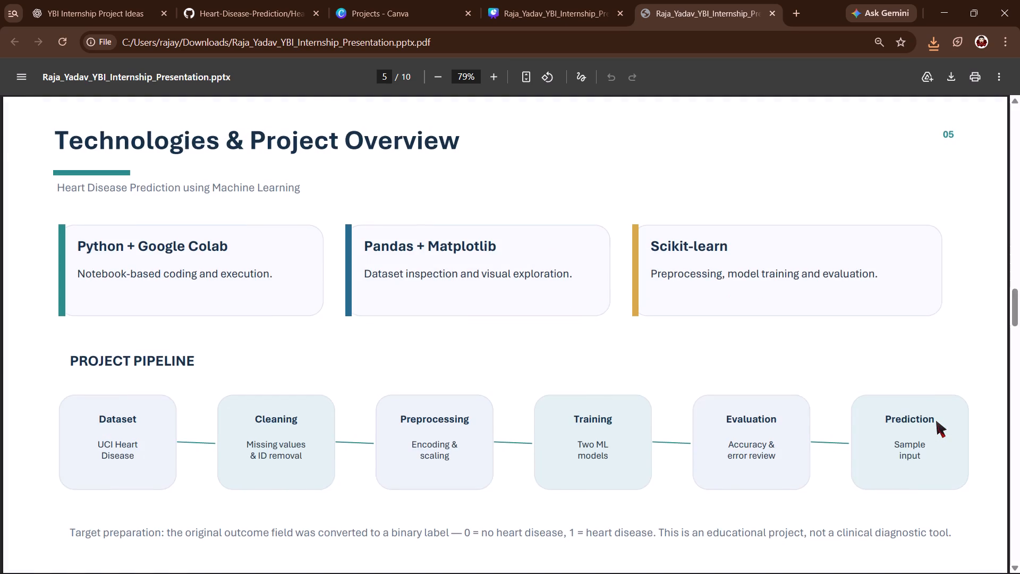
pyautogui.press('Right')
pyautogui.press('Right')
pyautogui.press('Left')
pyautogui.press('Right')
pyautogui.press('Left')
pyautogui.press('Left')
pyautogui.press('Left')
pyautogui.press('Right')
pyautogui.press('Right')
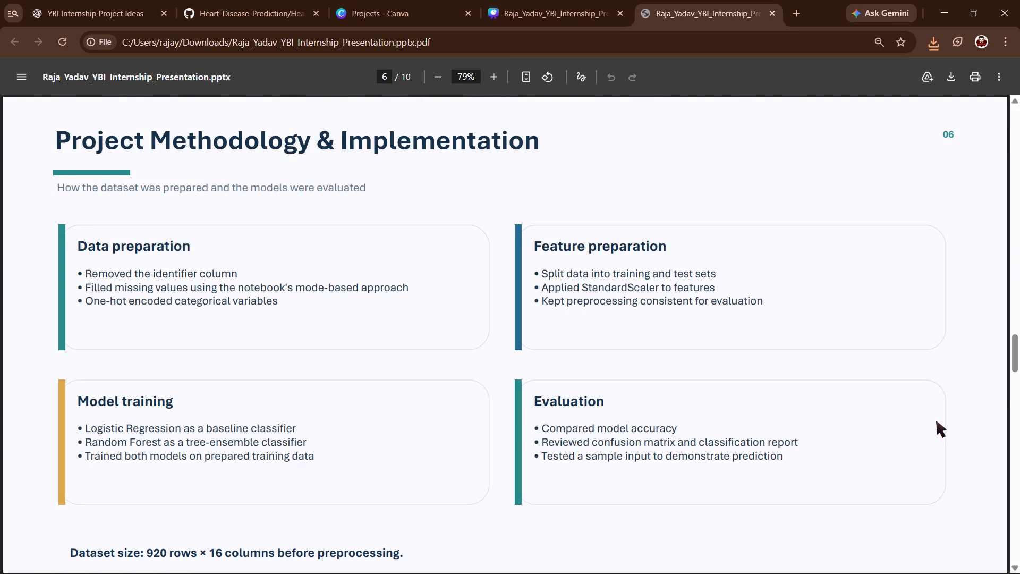
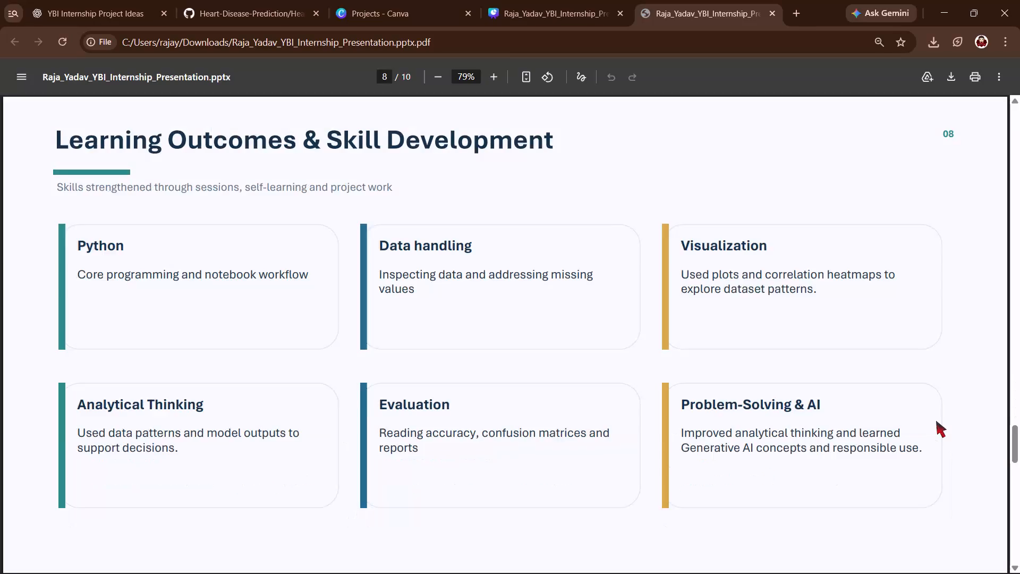
# Recheck the exported PDF's later slides, from the technologies and model comparison pages through the conclusion.
pyautogui.press('Left')
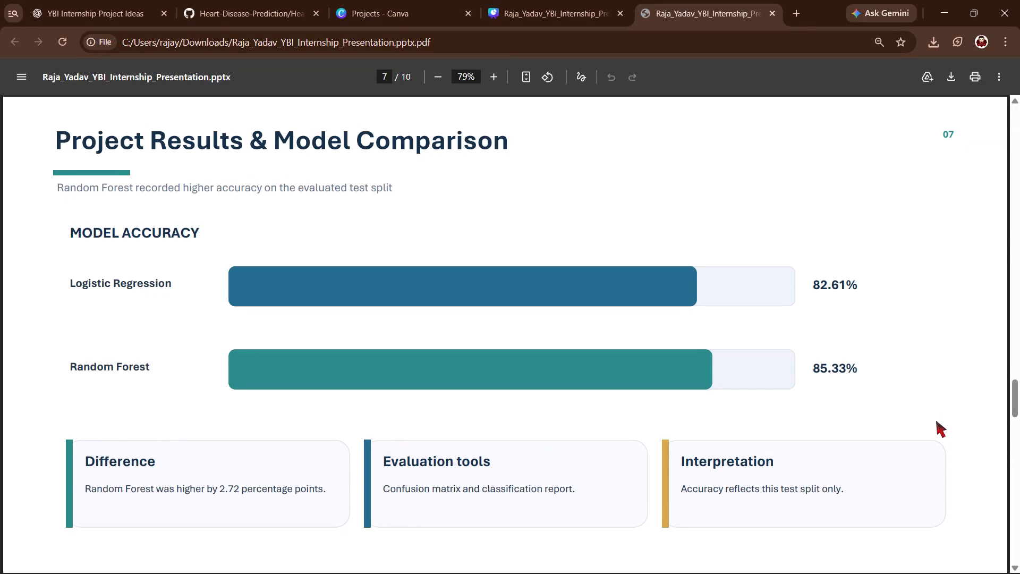
pyautogui.press('Left')
pyautogui.press('Right')
pyautogui.press('Right')
pyautogui.press('Right')
pyautogui.press('Right')
pyautogui.press('Left')
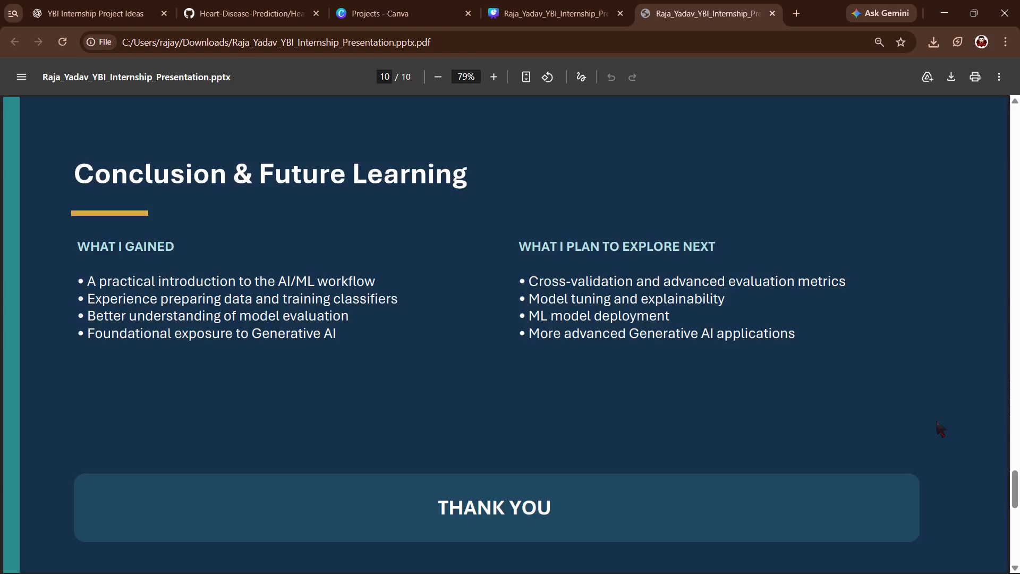
pyautogui.press('Right')
pyautogui.press('Left')
pyautogui.press('Left')
pyautogui.press('Left')
pyautogui.press('Left')
pyautogui.press('Left')
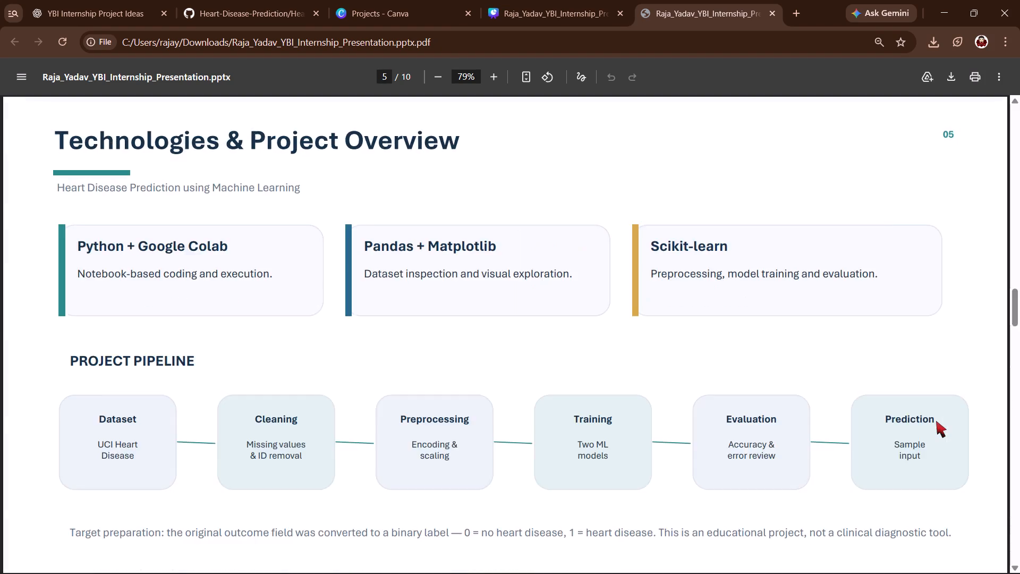
# Go back to the exported PDF's opening slides and recheck the internship overview and the title page.
pyautogui.press('Left')
pyautogui.press('Left')
pyautogui.press('Left')
pyautogui.press('Left')
pyautogui.press('Left')
pyautogui.press('Right')
pyautogui.press('Right')
pyautogui.press('Left')
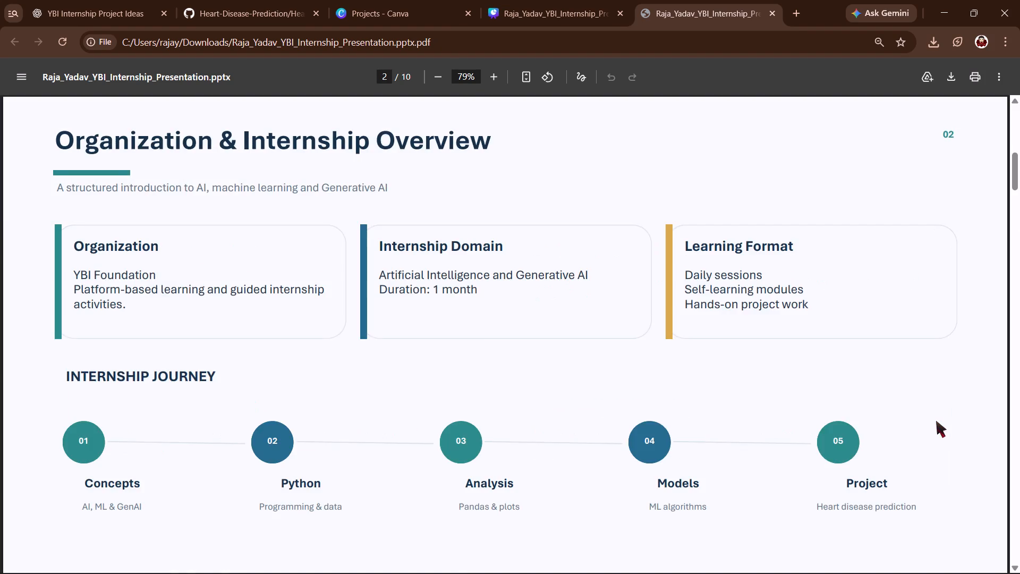
pyautogui.press('Left')
pyautogui.press('Left')
pyautogui.press('Left')
pyautogui.press('Right')
pyautogui.press('Left')
pyautogui.press('Left')
pyautogui.press('Left')
pyautogui.press('Right')
pyautogui.press('Left')
pyautogui.press('Right')
pyautogui.press('Right')
pyautogui.press('Left')
pyautogui.press('Right')
pyautogui.press('Left')
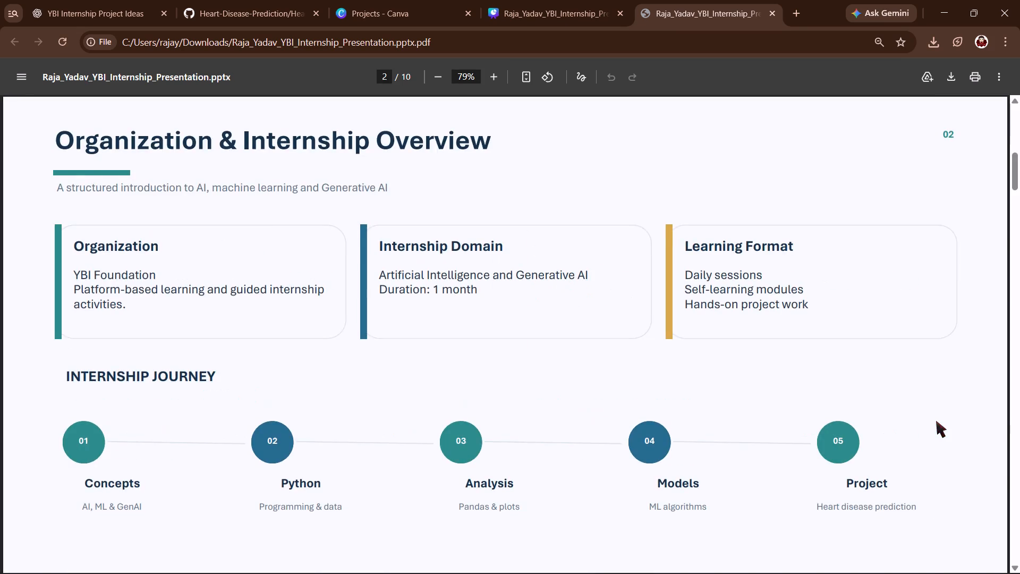
pyautogui.press('Left')
pyautogui.press('Left')
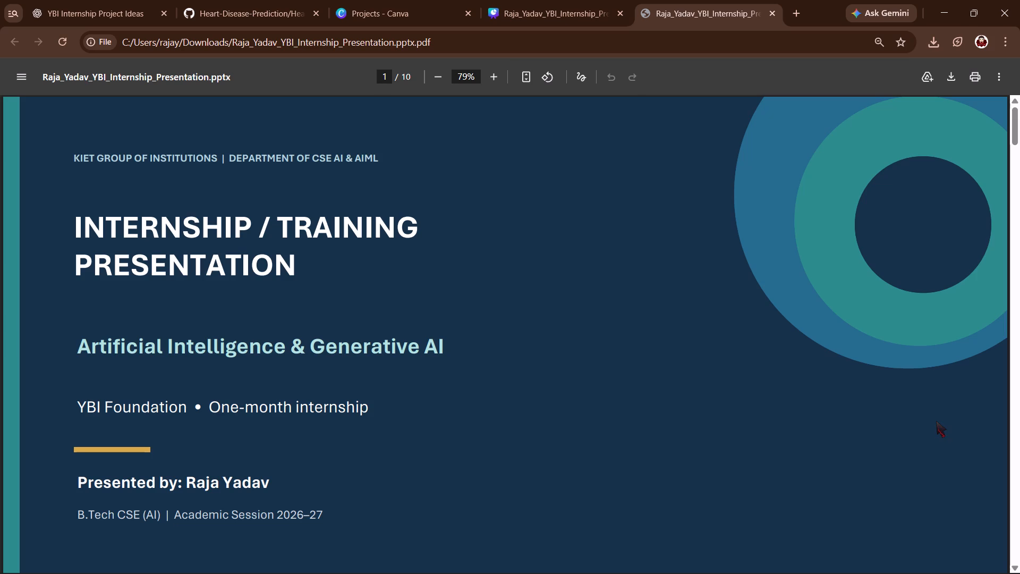
# Look through the exported PDF's slides once more, starting from the title page, comparing their layout and page numbering.
pyautogui.press('Right')
pyautogui.press('Right')
pyautogui.press('Right')
pyautogui.press('Right')
pyautogui.press('Right')
pyautogui.press('Right')
pyautogui.press('Right')
pyautogui.press('Right')
pyautogui.press('Right')
pyautogui.press('Right')
pyautogui.press('Right')
pyautogui.press('Right')
pyautogui.press('Right')
pyautogui.press('Right')
pyautogui.press('Right')
pyautogui.press('Right')
pyautogui.press('Right')
pyautogui.press('Right')
pyautogui.press('Right')
pyautogui.press('Right')
pyautogui.press('Right')
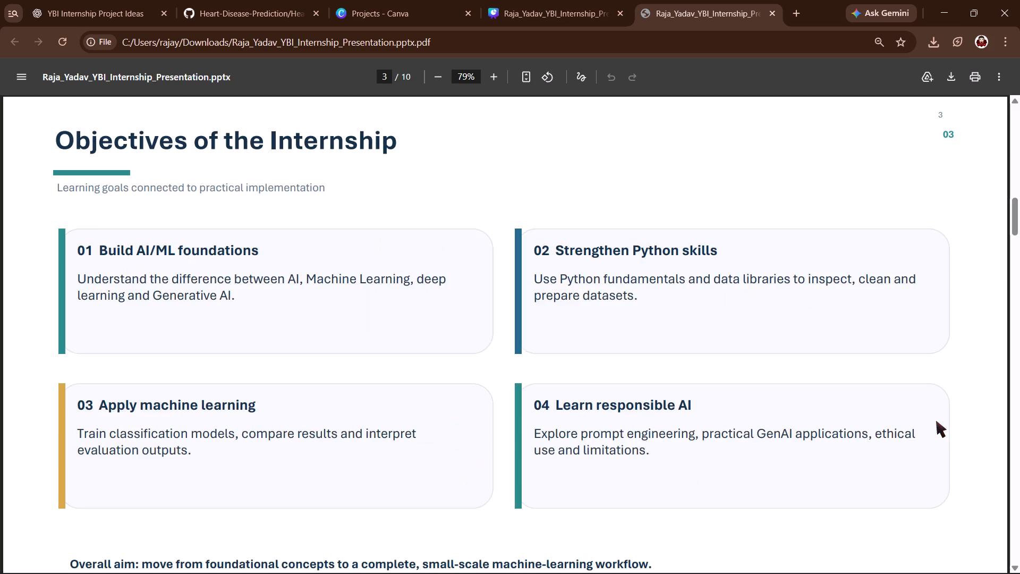
pyautogui.press('Left')
pyautogui.press('Left')
pyautogui.press('Left')
pyautogui.press('Left')
pyautogui.press('Left')
pyautogui.press('Left')
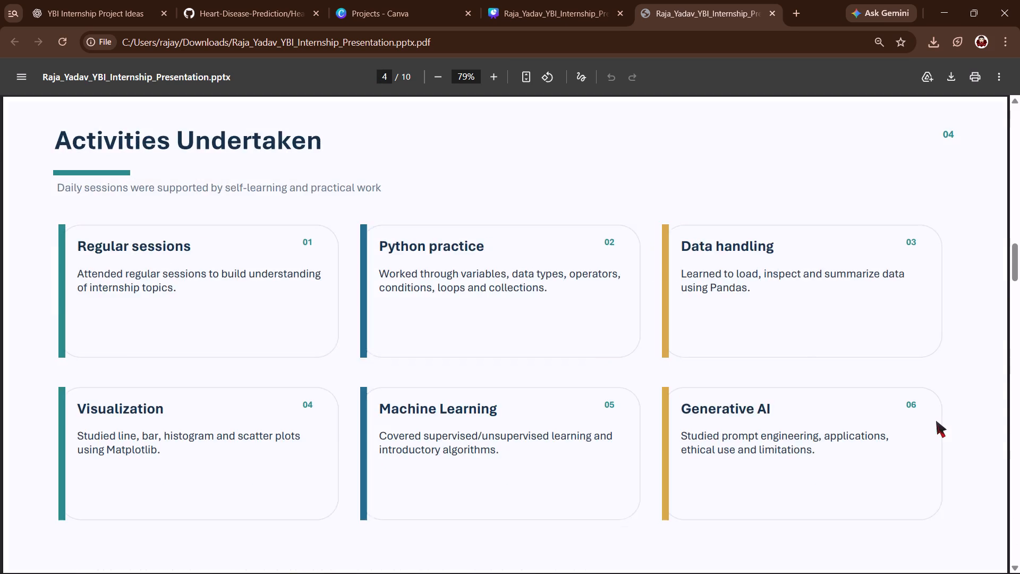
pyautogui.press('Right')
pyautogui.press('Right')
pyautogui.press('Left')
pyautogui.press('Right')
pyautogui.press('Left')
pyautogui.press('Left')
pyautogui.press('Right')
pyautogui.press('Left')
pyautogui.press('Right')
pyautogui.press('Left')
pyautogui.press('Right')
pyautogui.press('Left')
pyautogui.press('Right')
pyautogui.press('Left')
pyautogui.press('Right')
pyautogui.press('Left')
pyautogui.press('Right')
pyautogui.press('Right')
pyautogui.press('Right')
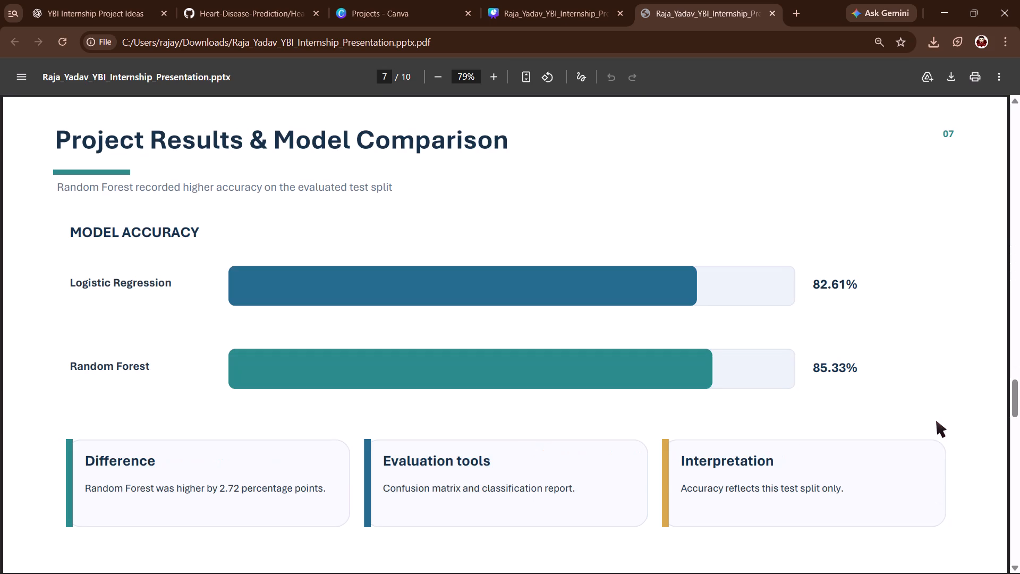